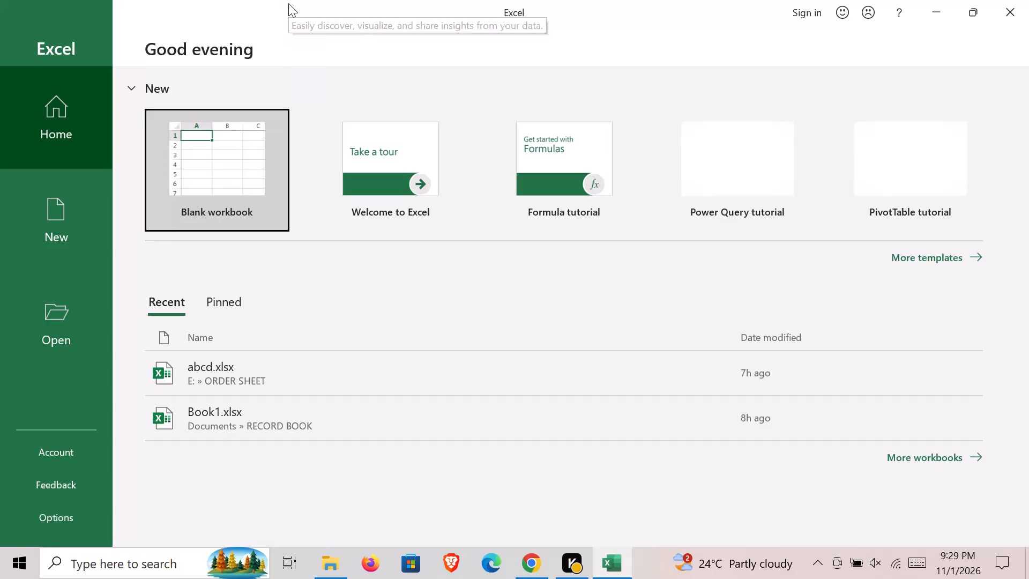
# Open the recent workbook abcd.xlsx from the ORDER SHEET folder.
pyautogui.click(207, 377)
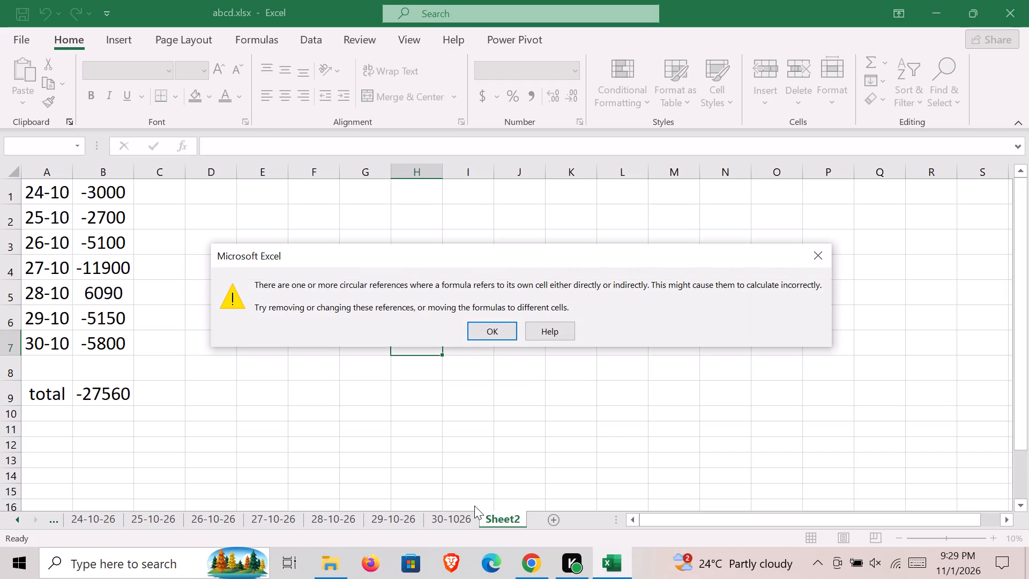
pyautogui.click(503, 333)
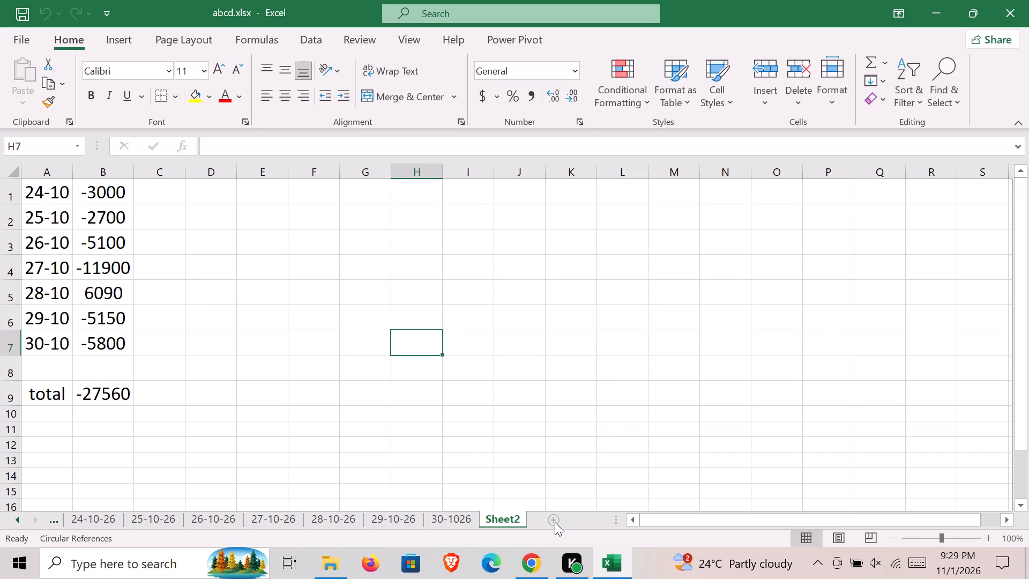
# Add a new worksheet after Sheet2 and name it 31-10-26.
pyautogui.click(555, 524)
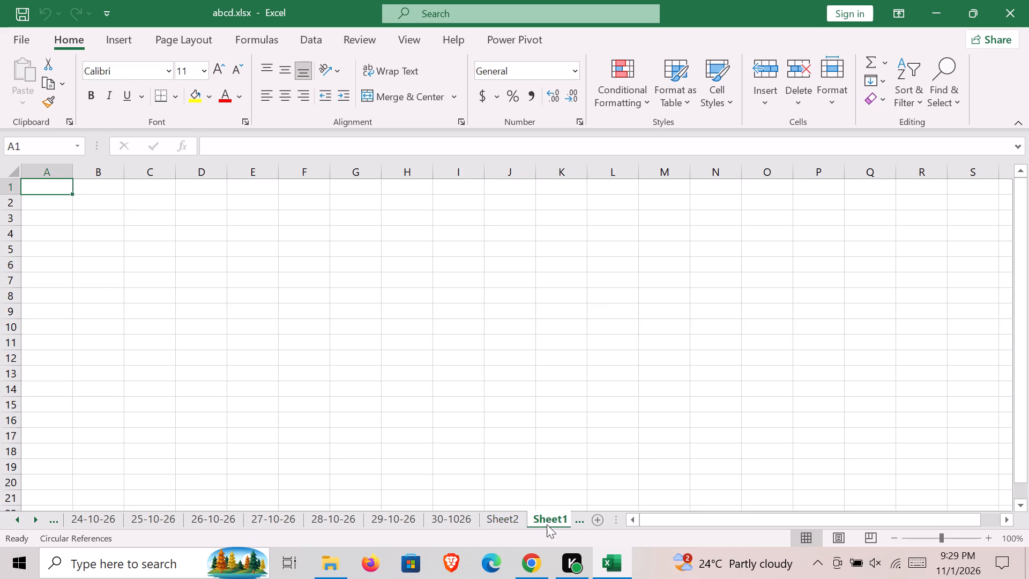
pyautogui.doubleClick(548, 519)
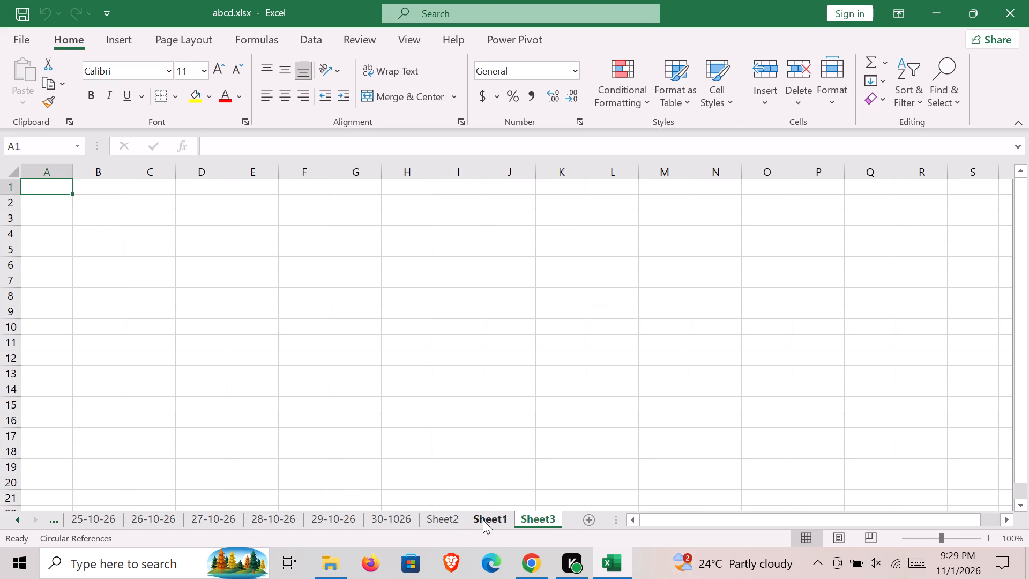
pyautogui.doubleClick(483, 521)
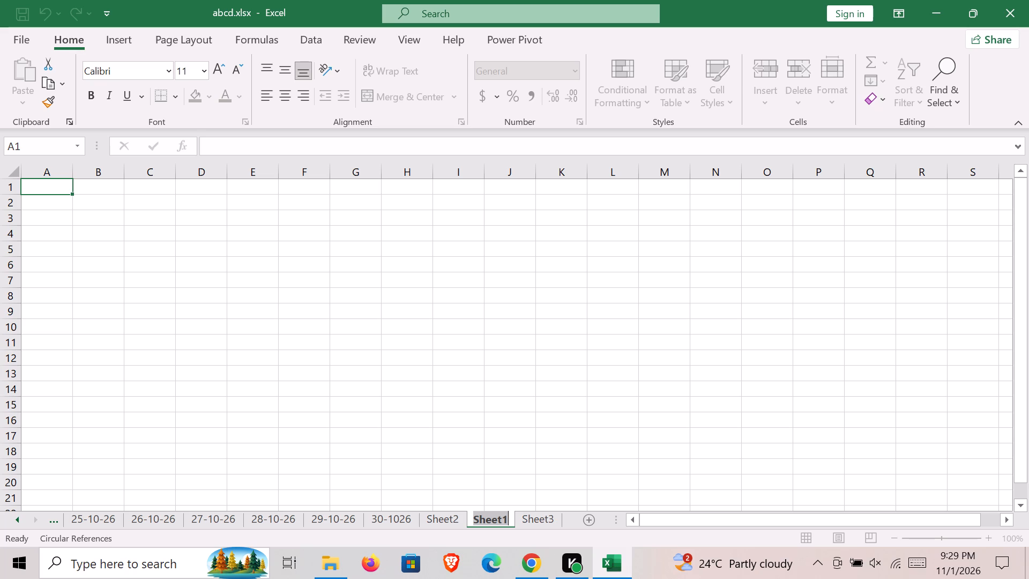
pyautogui.write('31')
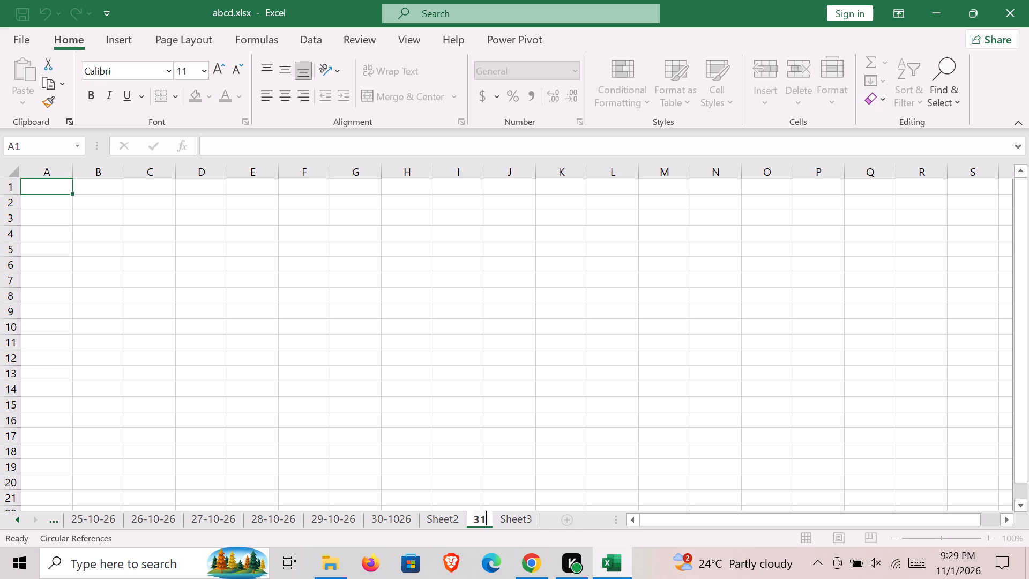
pyautogui.write('-10-26')
pyautogui.press('Return')
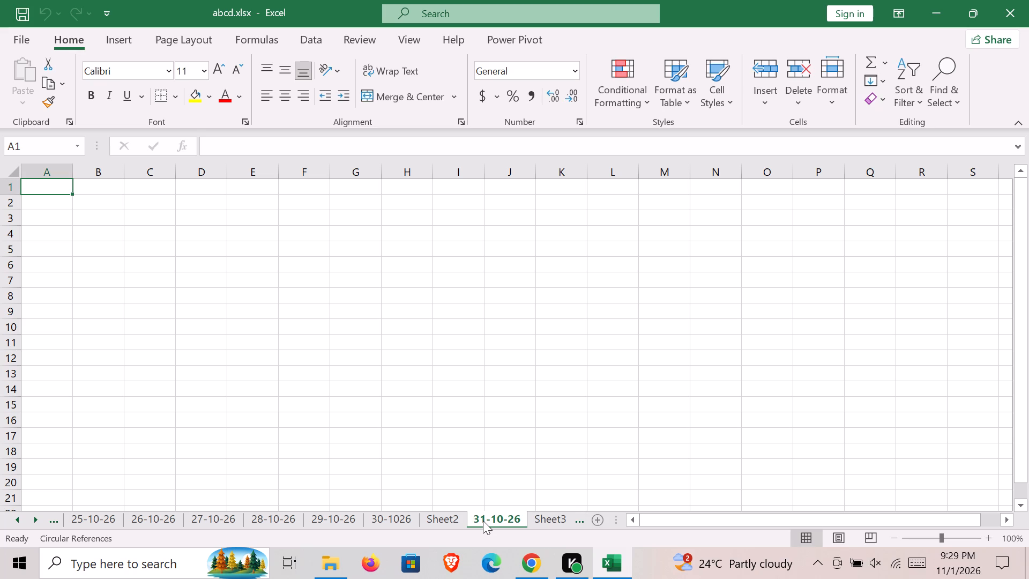
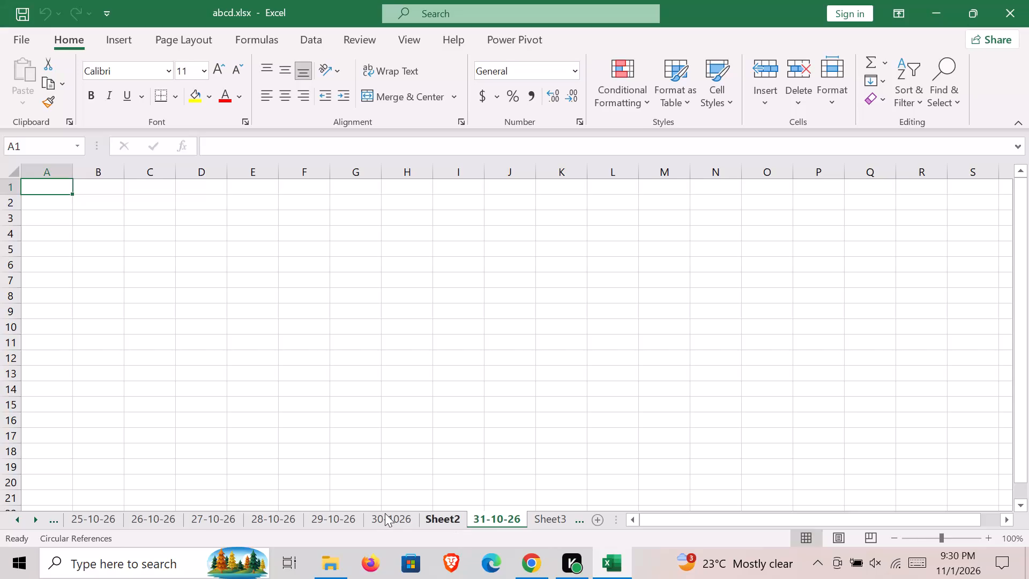
# Copy the entire contents of sheet 30-1026 and paste them into sheet 31-10-26 starting at cell A1.
pyautogui.click(386, 513)
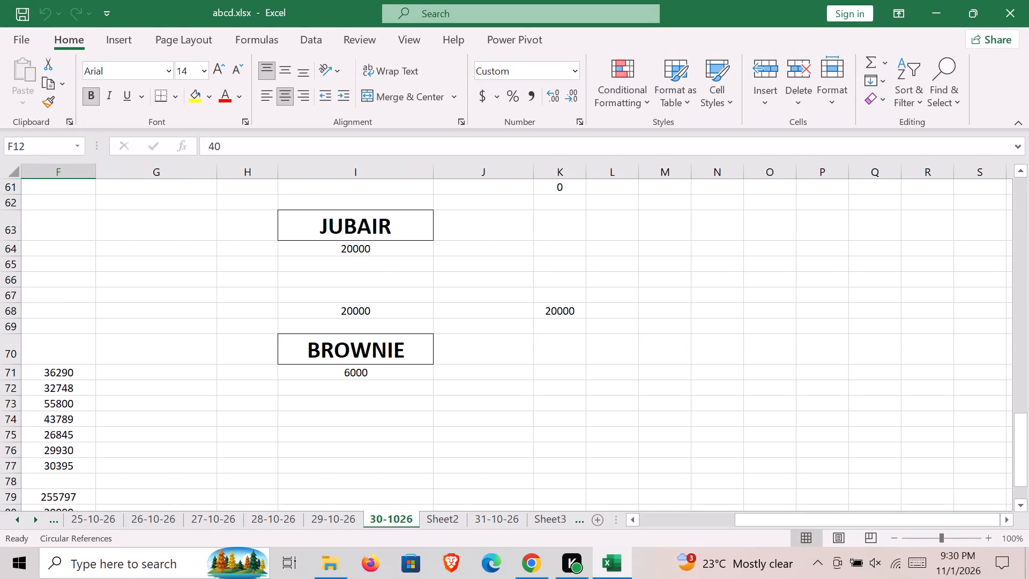
pyautogui.click(13, 172)
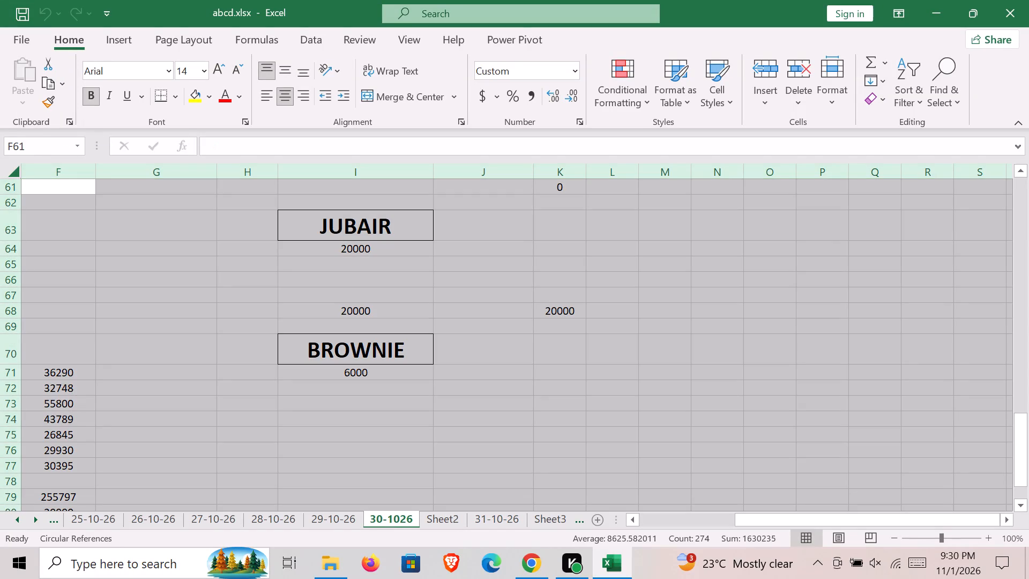
pyautogui.hotkey('ctrl', 'c')
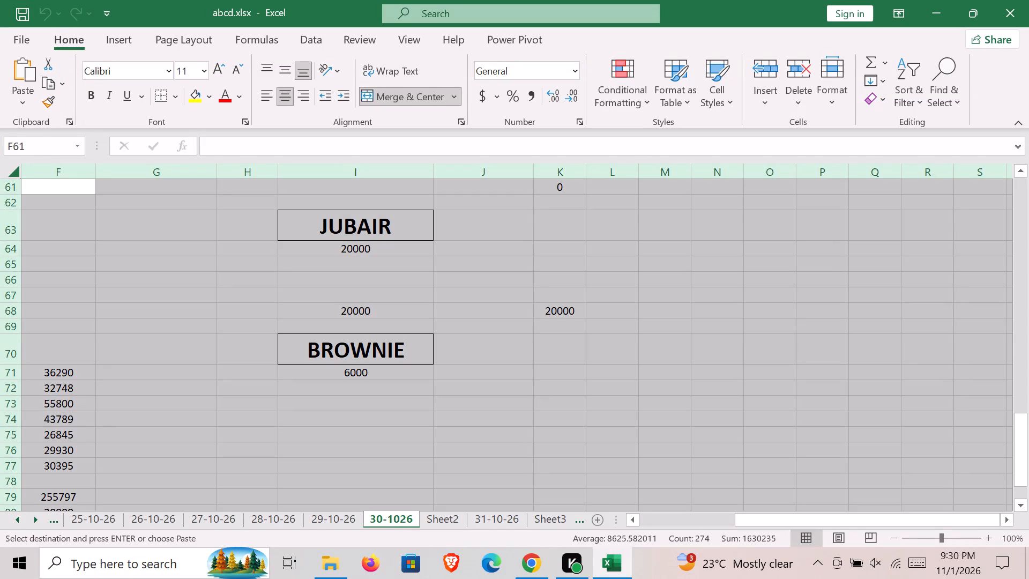
pyautogui.click(513, 520)
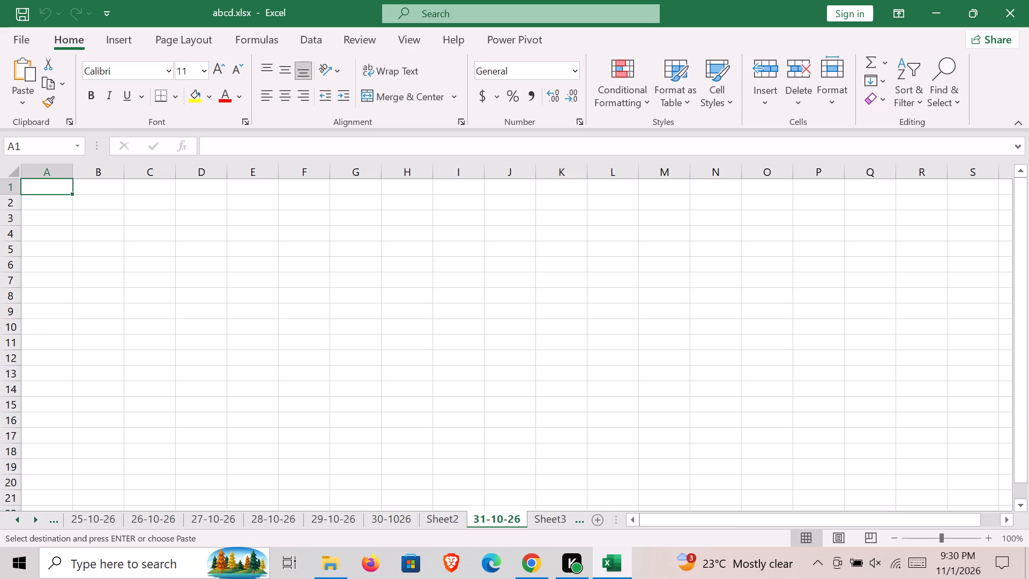
pyautogui.hotkey('ctrl', 'v')
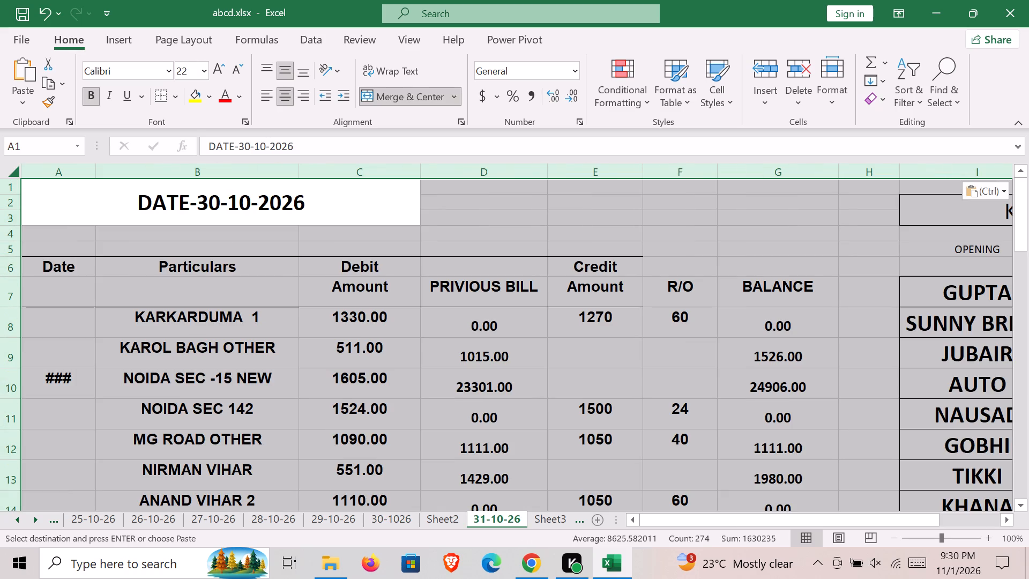
pyautogui.click(639, 357)
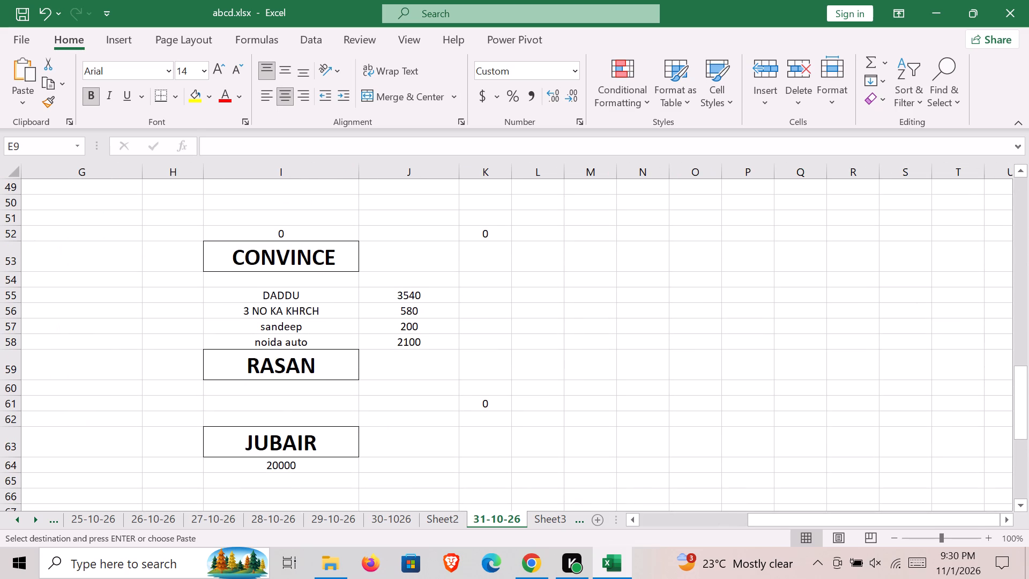
# Clear the amount in cell I64 directly under the JUBAIR heading on sheet 31-10-26.
pyautogui.click(309, 467)
pyautogui.press('Delete')
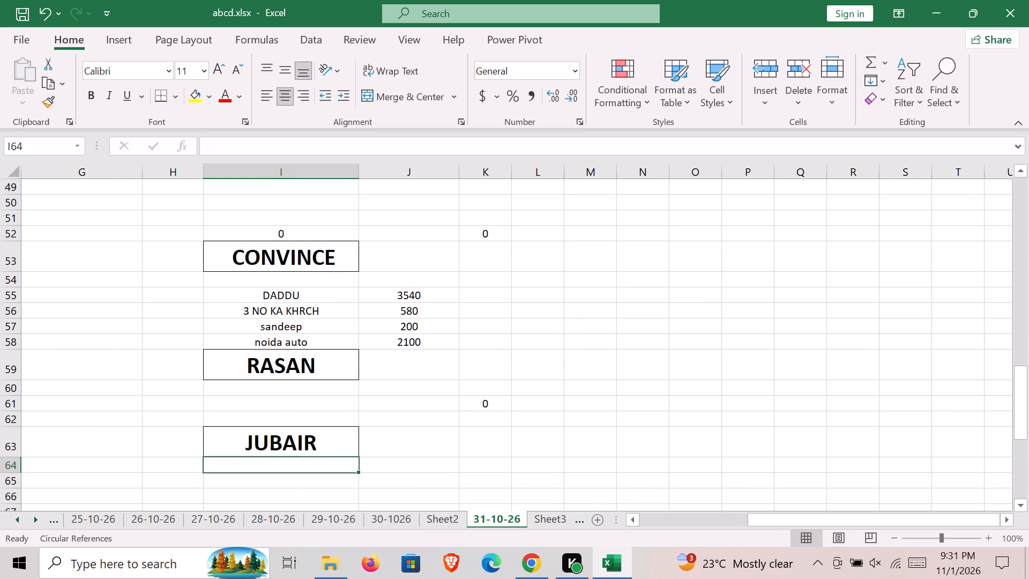
# Set the PRIVIOUS BILL amounts to 1526 for KAROL BAGH OTHER, 24906 for NOIDA SEC -15 NEW and 1980 for NIRMAN VIHAR.
pyautogui.press('Left')
pyautogui.press('Left')
pyautogui.press('Left')
pyautogui.press('Left')
pyautogui.press('Left')
pyautogui.press('Left')
pyautogui.press('Left')
pyautogui.press('Left')
pyautogui.press('Left')
pyautogui.press('Left')
pyautogui.press('Left')
pyautogui.press('Left')
pyautogui.press('Left')
pyautogui.press('Left')
pyautogui.press('Left')
pyautogui.press('Left')
pyautogui.press('Left')
pyautogui.press('Left')
pyautogui.press('Left')
pyautogui.press('Left')
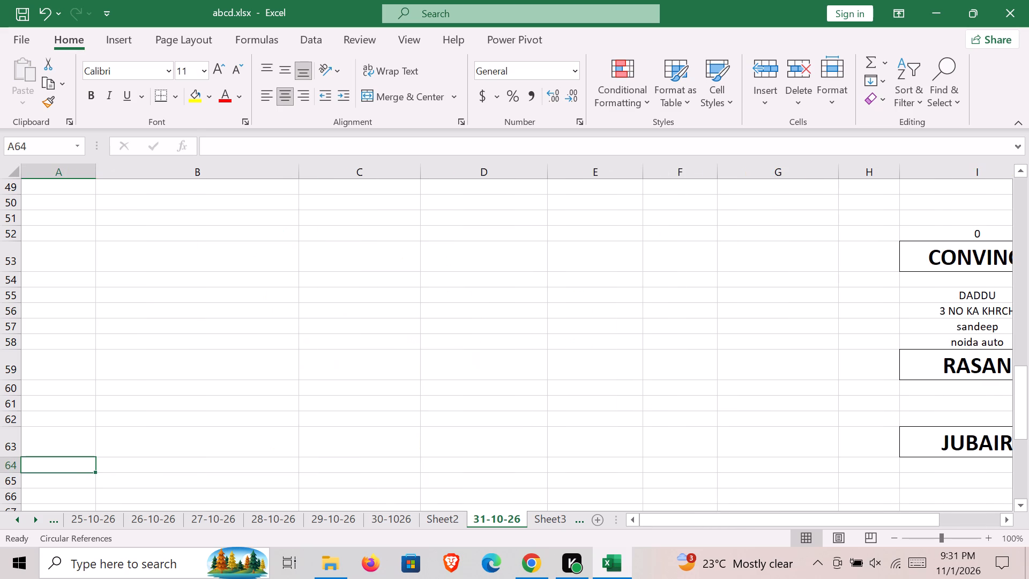
pyautogui.press('Right')
pyautogui.press('Right')
pyautogui.press('Up')
pyautogui.press('Up')
pyautogui.press('Up')
pyautogui.press('Up')
pyautogui.press('Up')
pyautogui.press('Up')
pyautogui.press('Up')
pyautogui.press('Up')
pyautogui.press('Up')
pyautogui.press('Up')
pyautogui.press('Up')
pyautogui.press('Up')
pyautogui.press('Up')
pyautogui.press('Up')
pyautogui.press('Up')
pyautogui.press('Up')
pyautogui.press('Up')
pyautogui.press('Up')
pyautogui.press('Up')
pyautogui.press('Up')
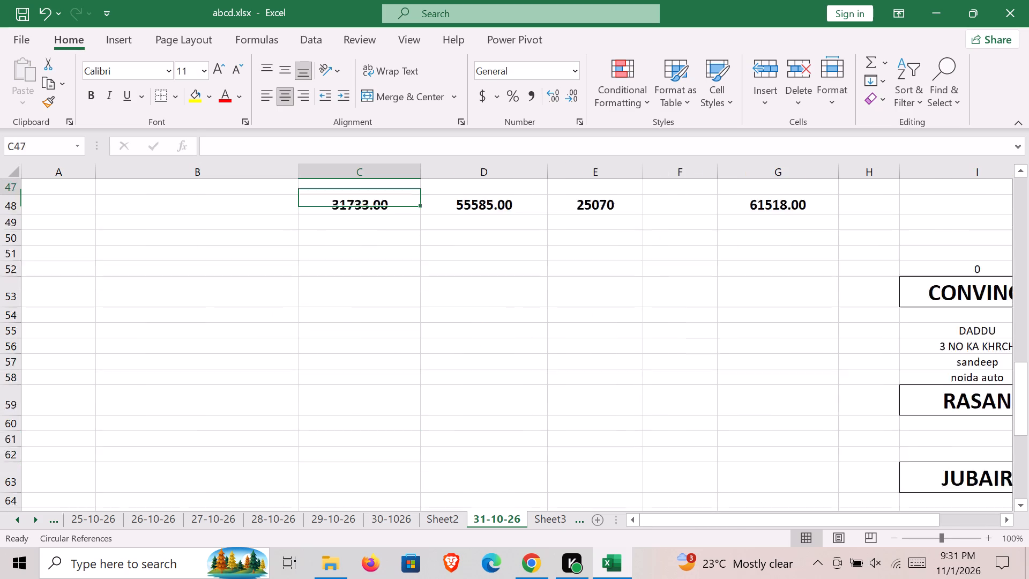
pyautogui.press('Down')
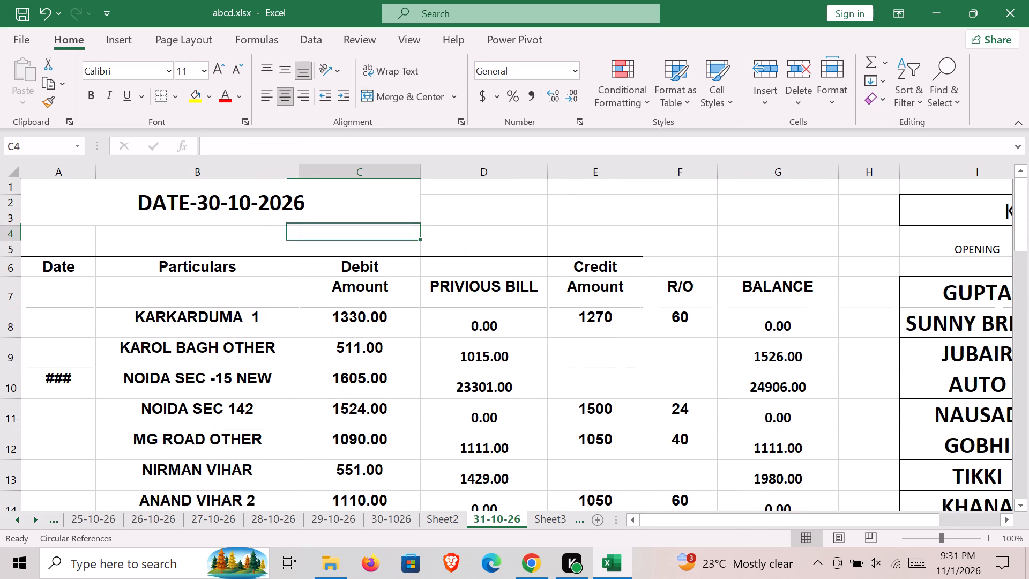
pyautogui.press('Down')
pyautogui.press('Down')
pyautogui.press('Down')
pyautogui.press('Down')
pyautogui.press('Right')
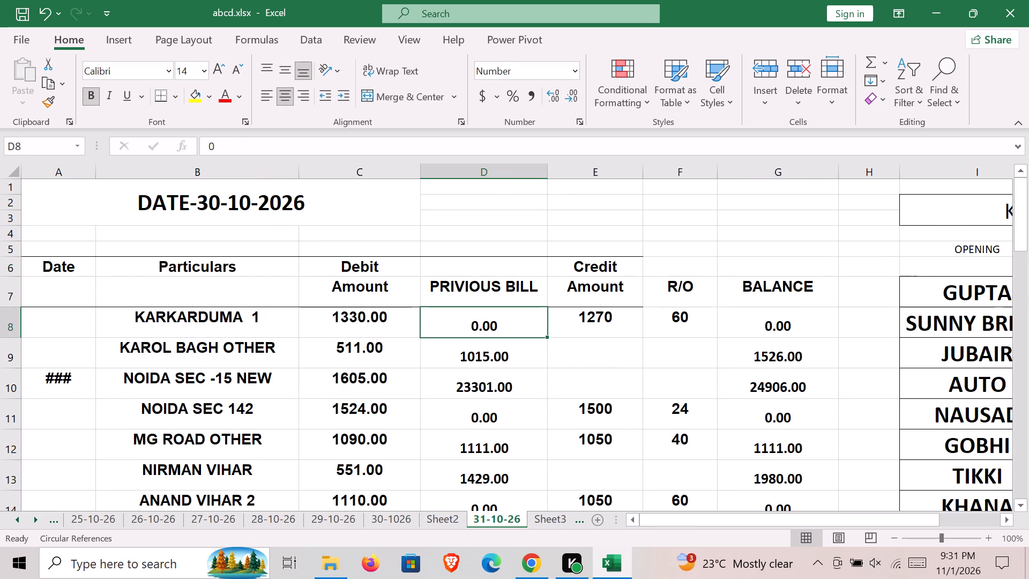
pyautogui.press('Down')
pyautogui.write('1526')
pyautogui.press('Down')
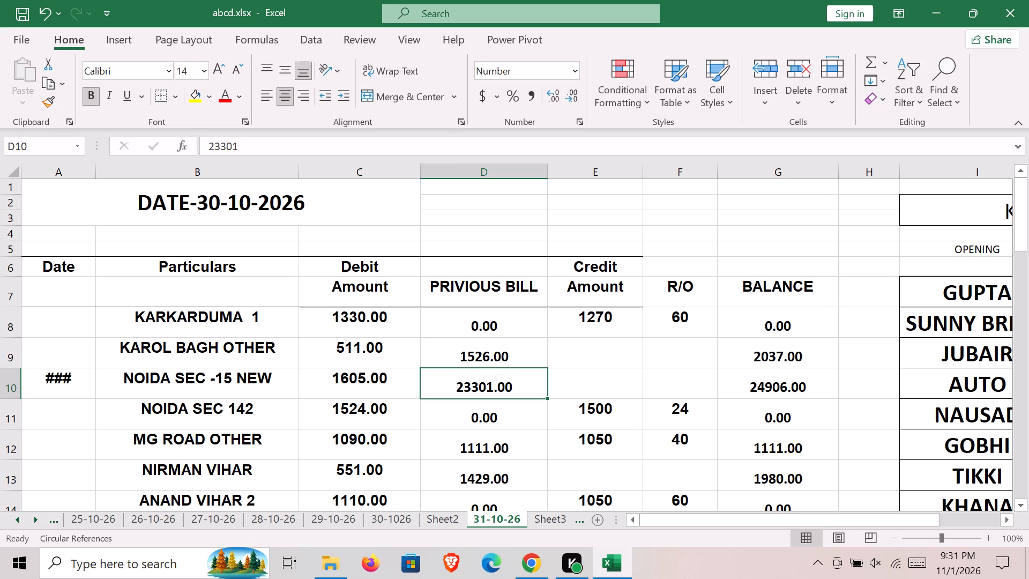
pyautogui.write('24906')
pyautogui.press('Down')
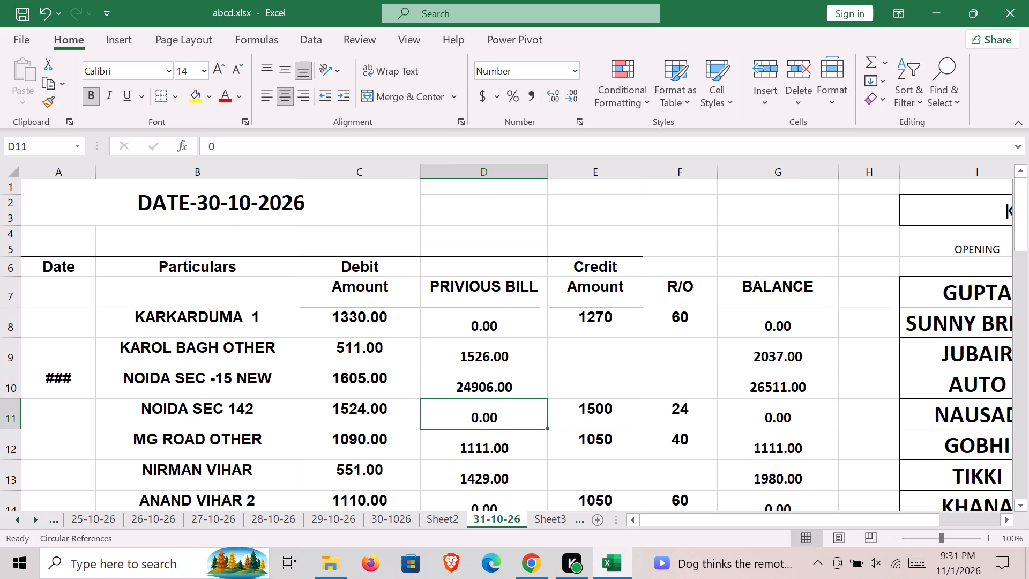
pyautogui.press('Down')
pyautogui.press('Down')
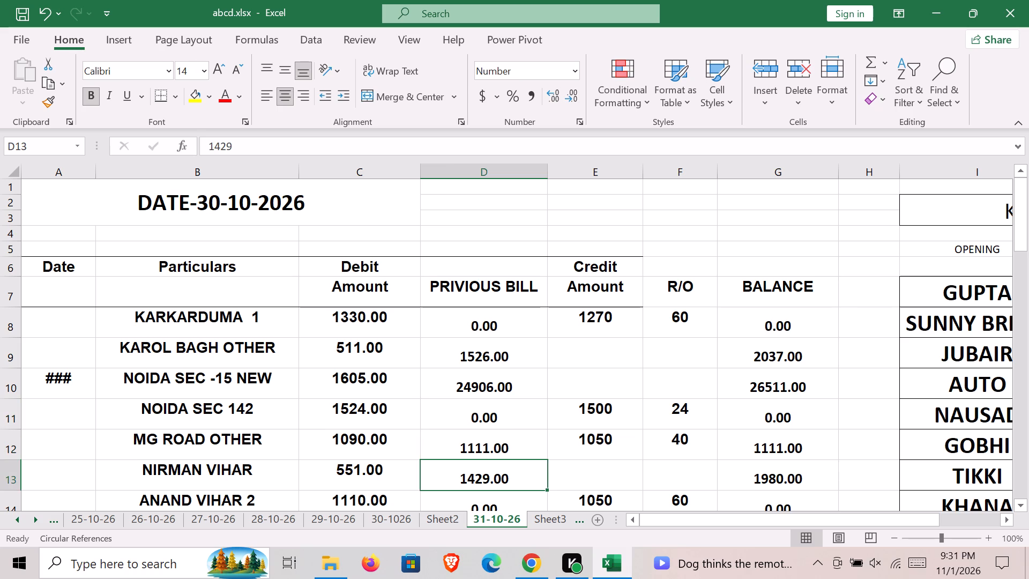
pyautogui.write('1980')
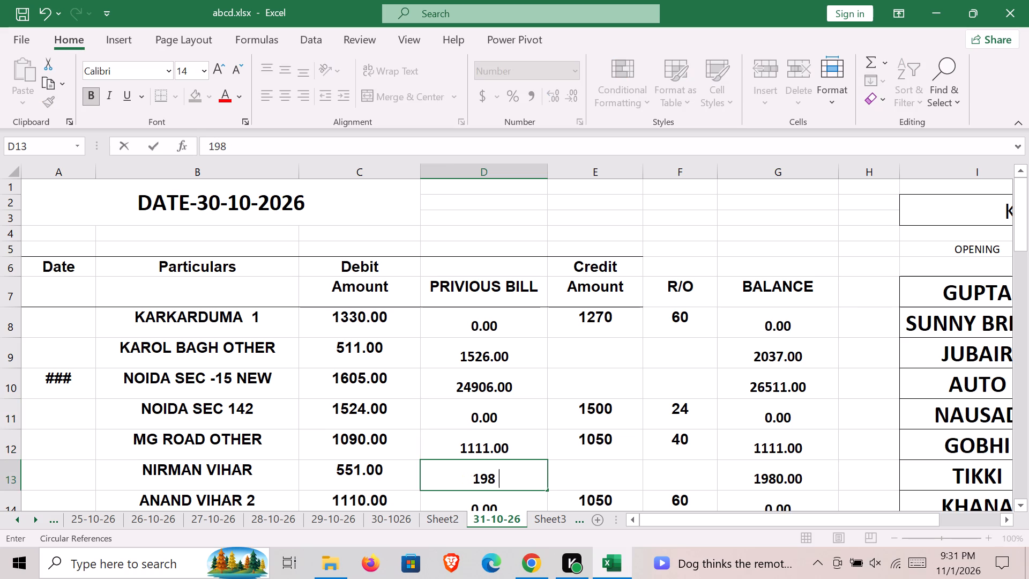
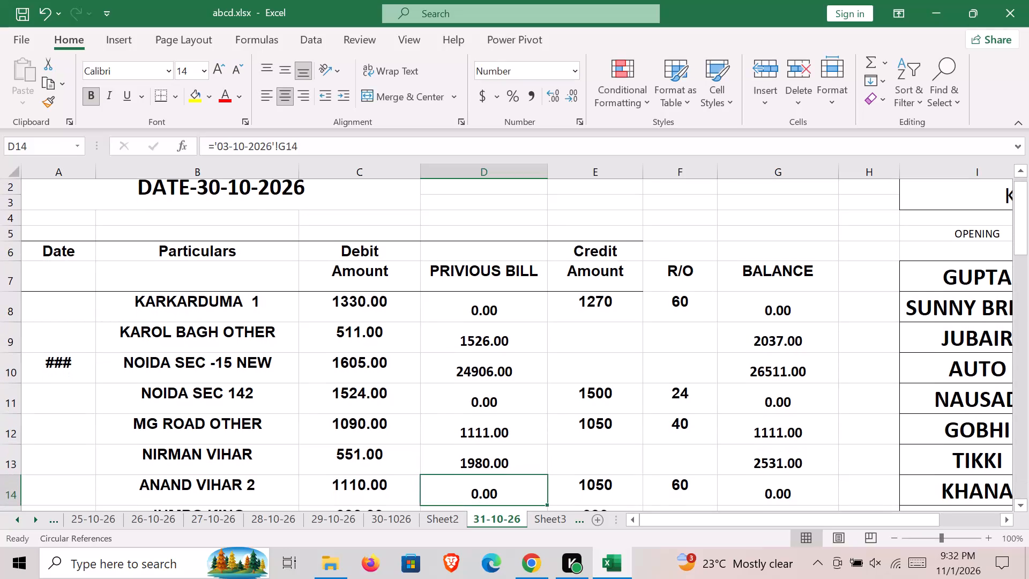
# Set the PRIVIOUS BILL amounts to 1887 for Knowledge park neeche, 5634 for RITHALA and 3199 for ANAND VIHAR (ANAPURNA).
pyautogui.press('Down')
pyautogui.press('Down')
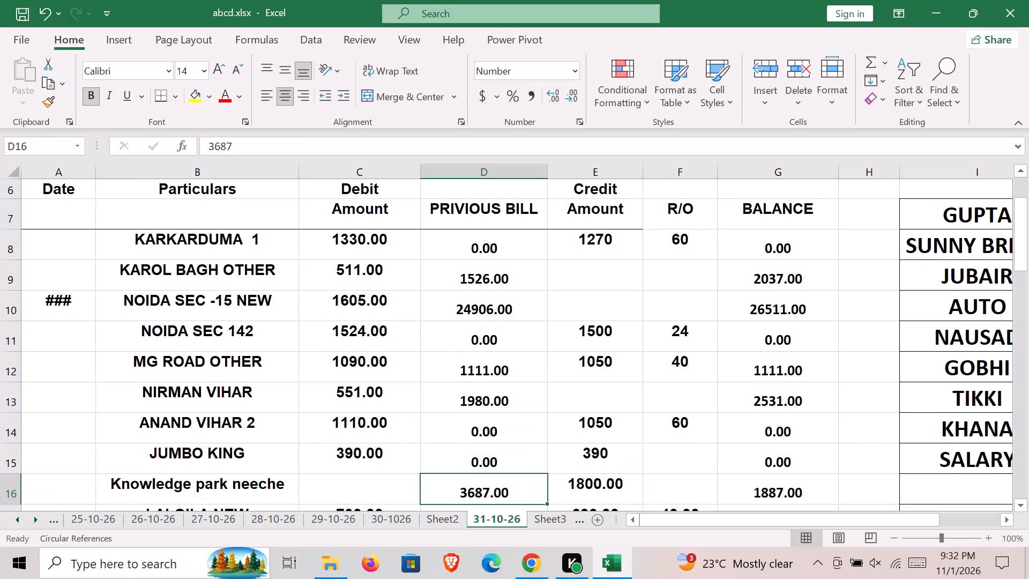
pyautogui.write('1887')
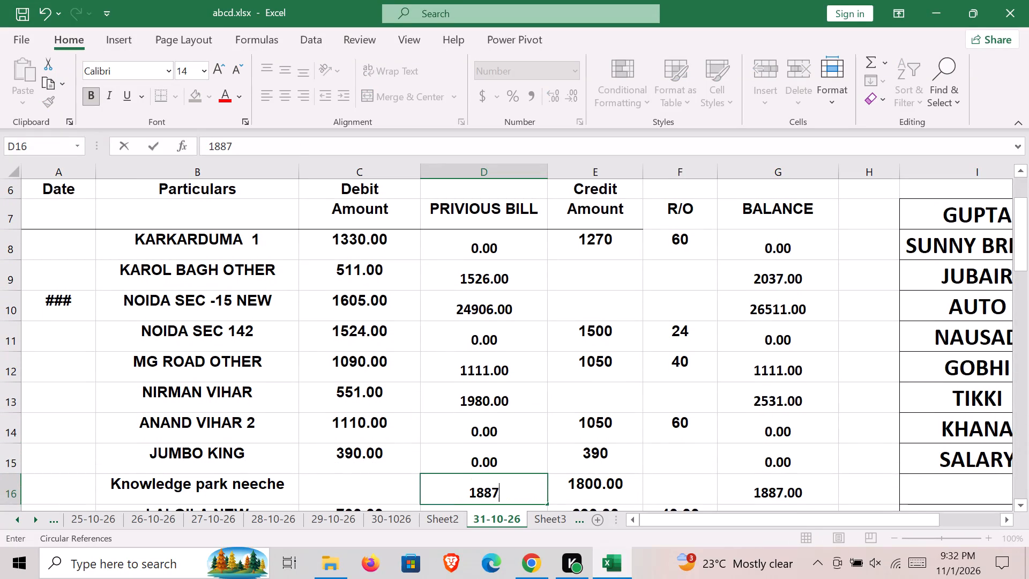
pyautogui.press('Down')
pyautogui.press('Down')
pyautogui.press('Down')
pyautogui.press('Down')
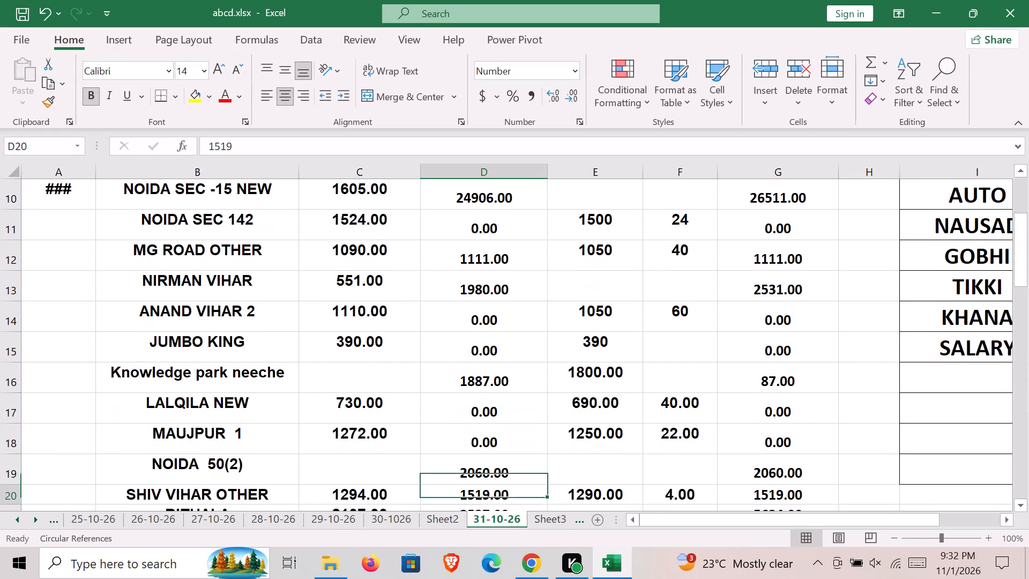
pyautogui.press('Up')
pyautogui.press('Down')
pyautogui.press('Down')
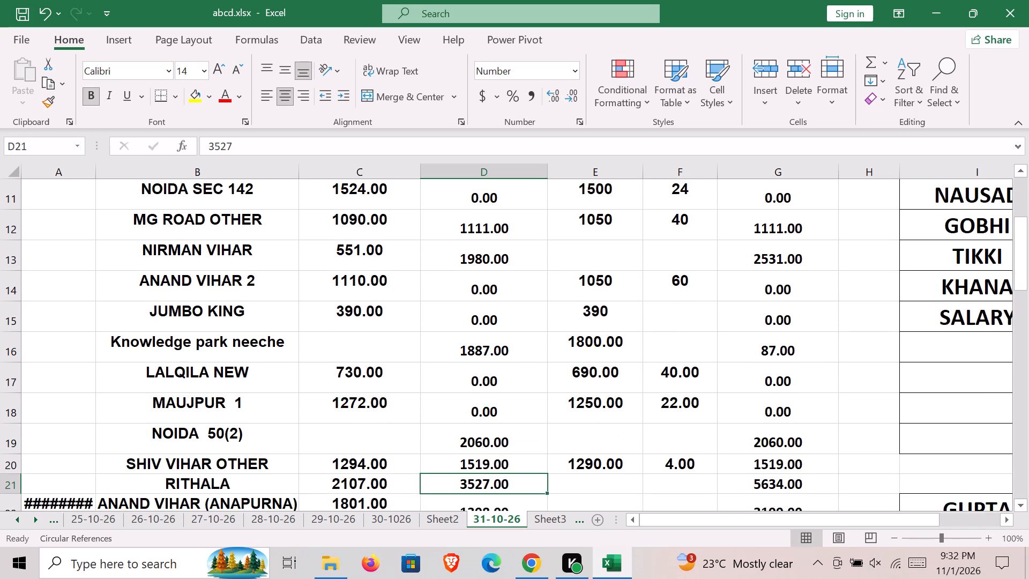
pyautogui.write('5634')
pyautogui.press('Down')
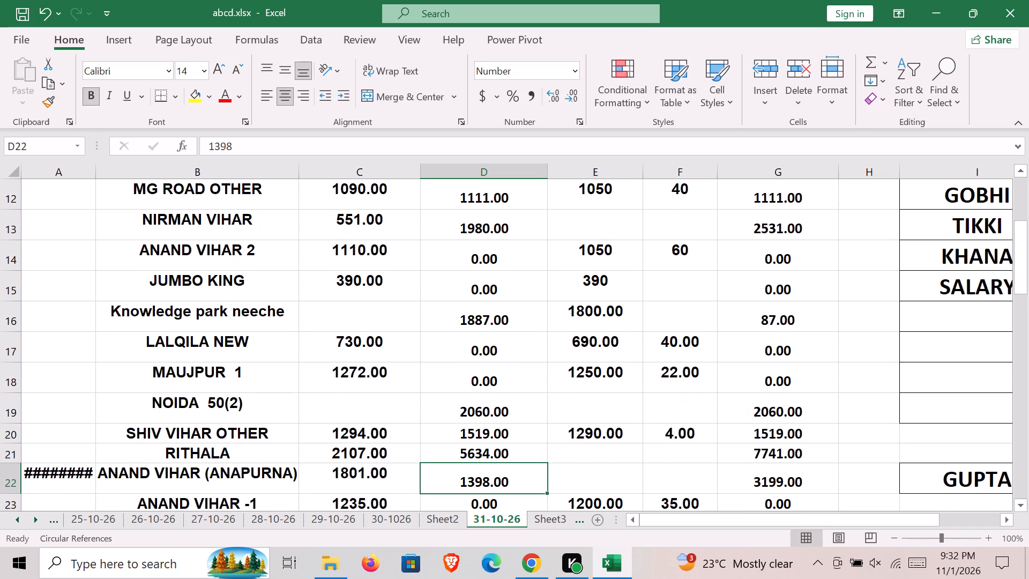
pyautogui.write('3199')
pyautogui.press('Down')
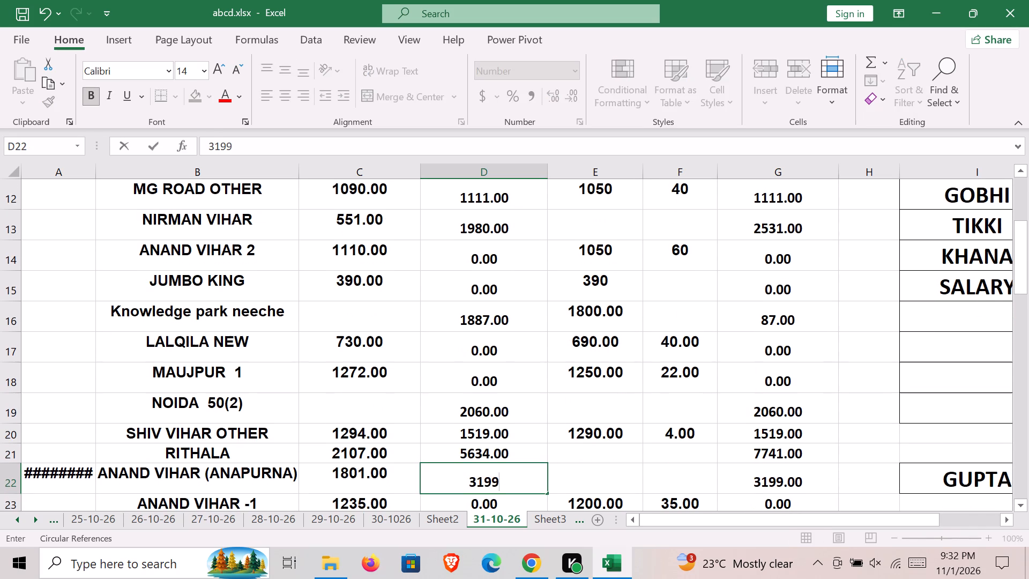
# Set the PRIVIOUS BILL amounts to 1843 for DWARKA MORE, 650 for SUBHASH NAGAR ANDER and 1186 for DWARKA.
pyautogui.press('Down')
pyautogui.press('Down')
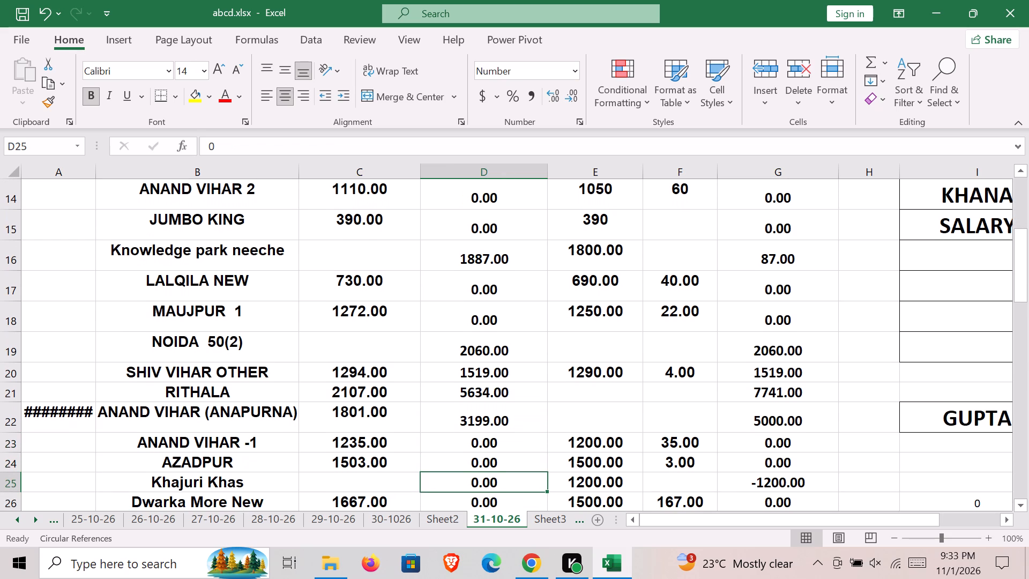
pyautogui.press('Down')
pyautogui.press('Down')
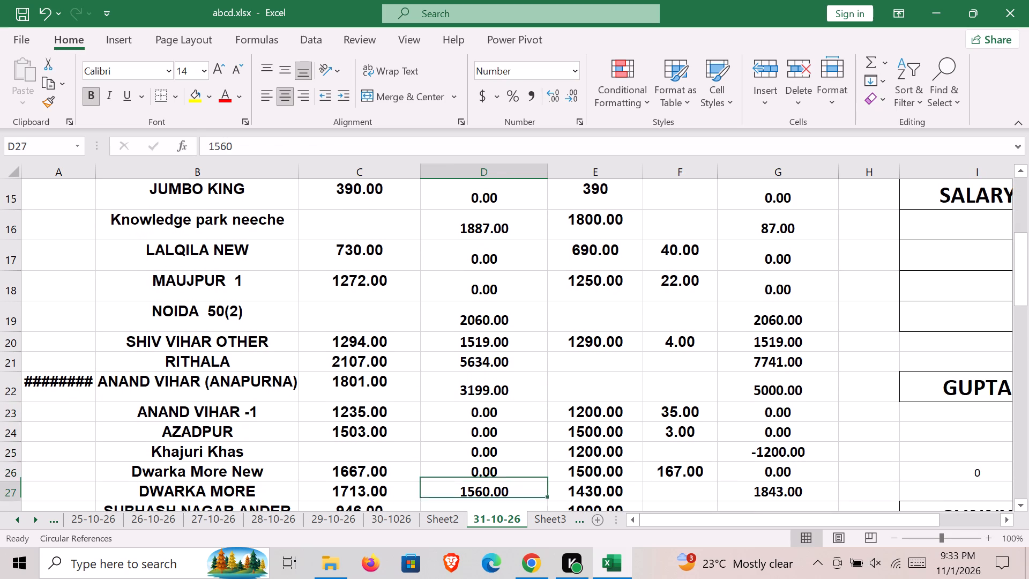
pyautogui.write('1843')
pyautogui.press('Down')
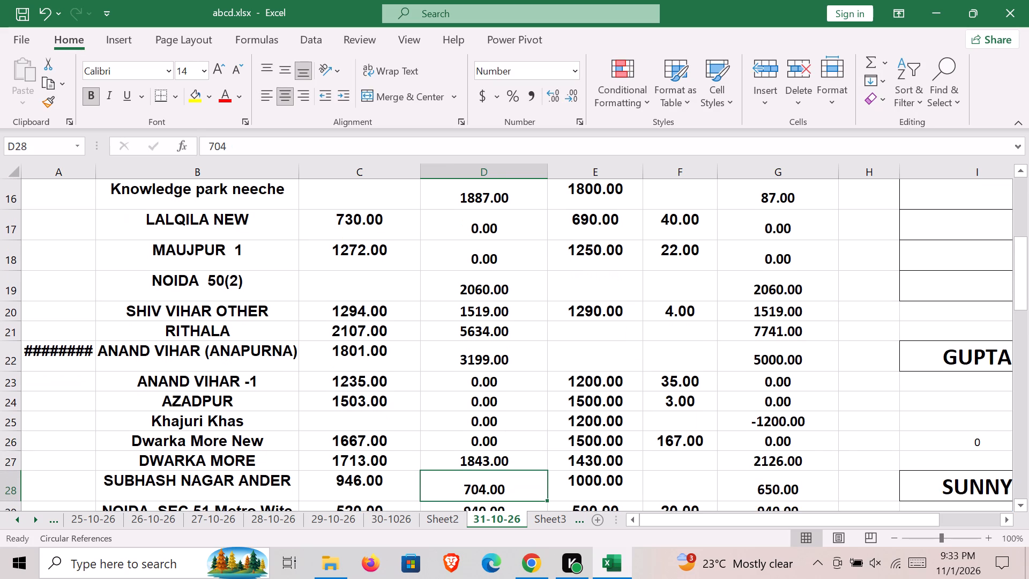
pyautogui.write('650')
pyautogui.press('Down')
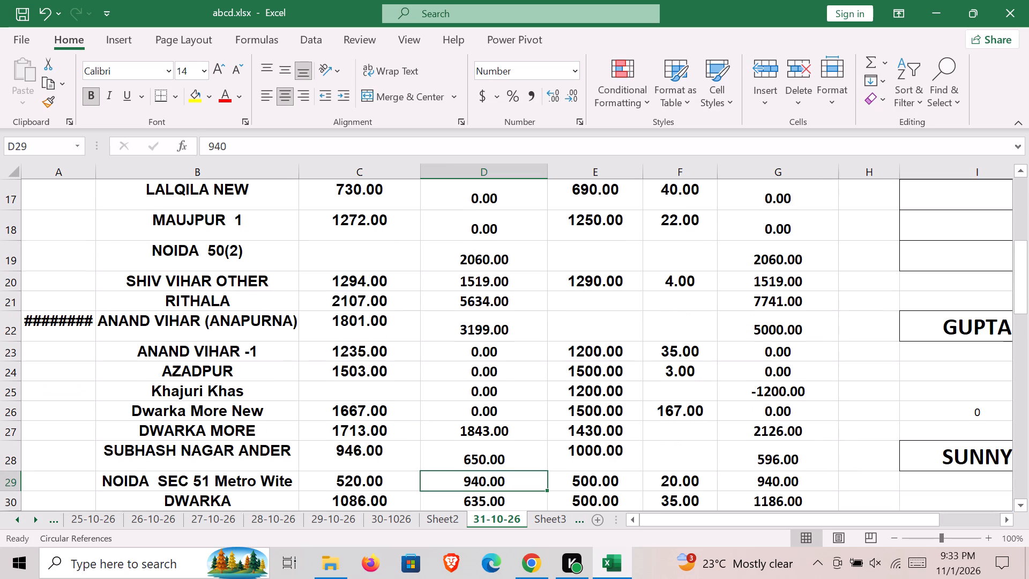
pyautogui.press('Down')
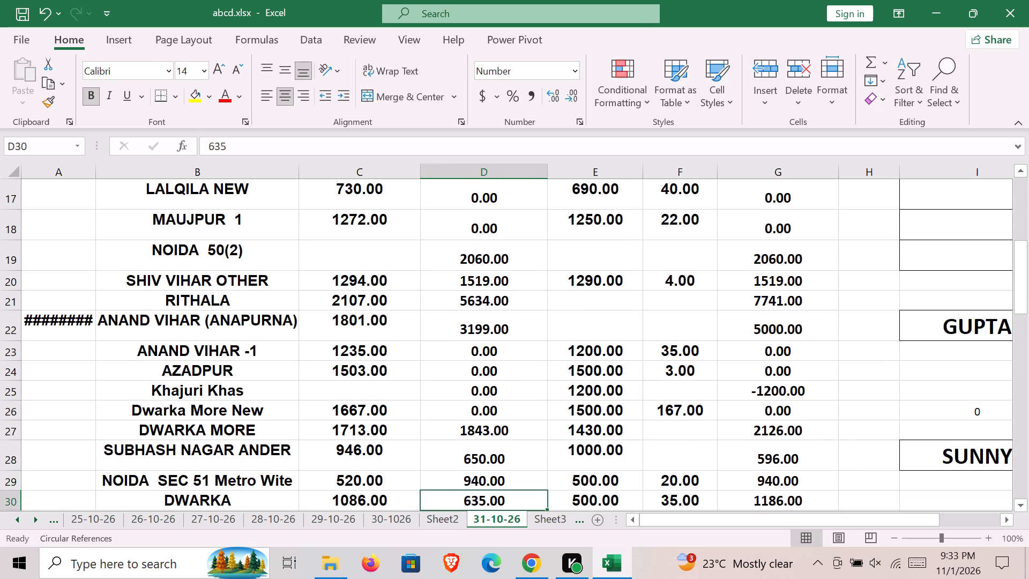
pyautogui.write('1180')
pyautogui.press('Down')
pyautogui.press('Up')
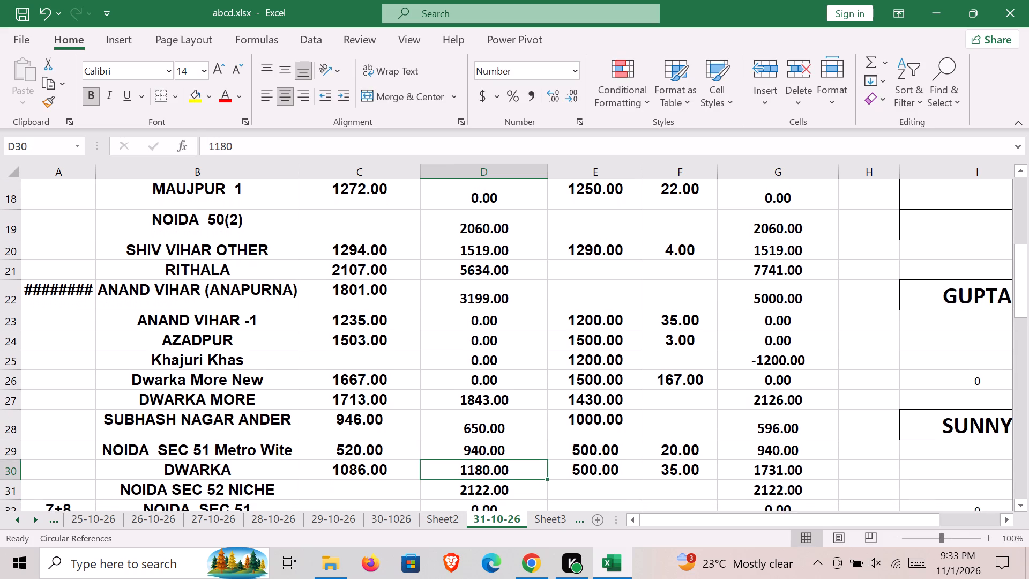
pyautogui.write('1186')
pyautogui.press('Down')
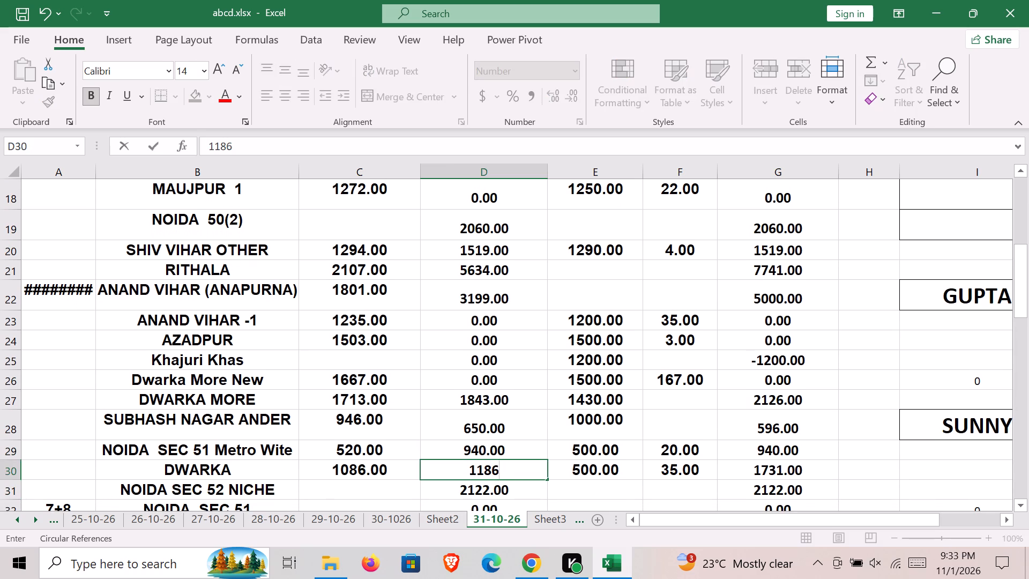
# Set the PRIVIOUS BILL amount for KHAJURI 2 to 1585.
pyautogui.press('Down')
pyautogui.press('Down')
pyautogui.press('Down')
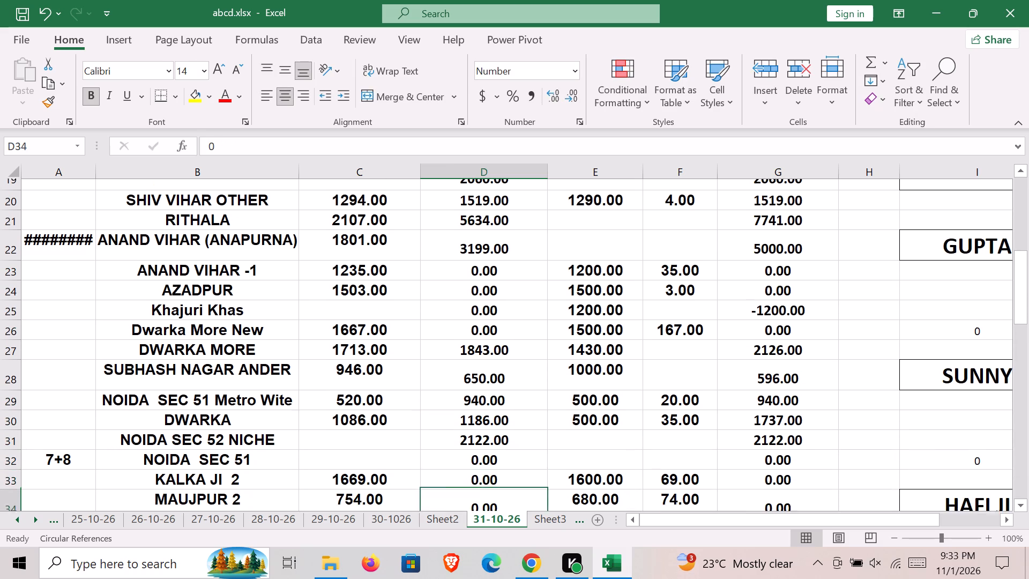
pyautogui.press('Down')
pyautogui.press('Down')
pyautogui.press('Down')
pyautogui.press('Up')
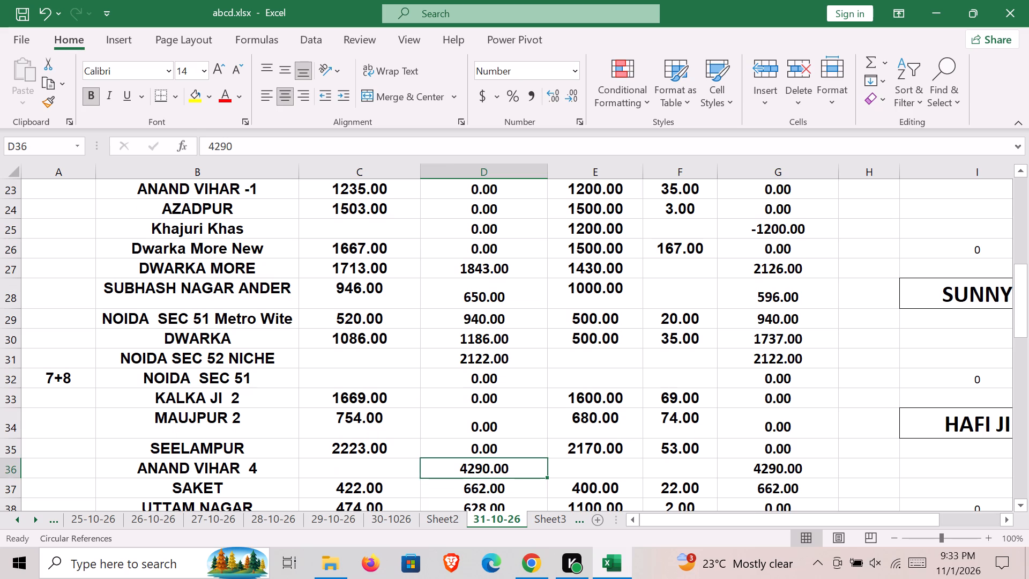
pyautogui.press('Down')
pyautogui.press('Down')
pyautogui.press('Down')
pyautogui.press('Down')
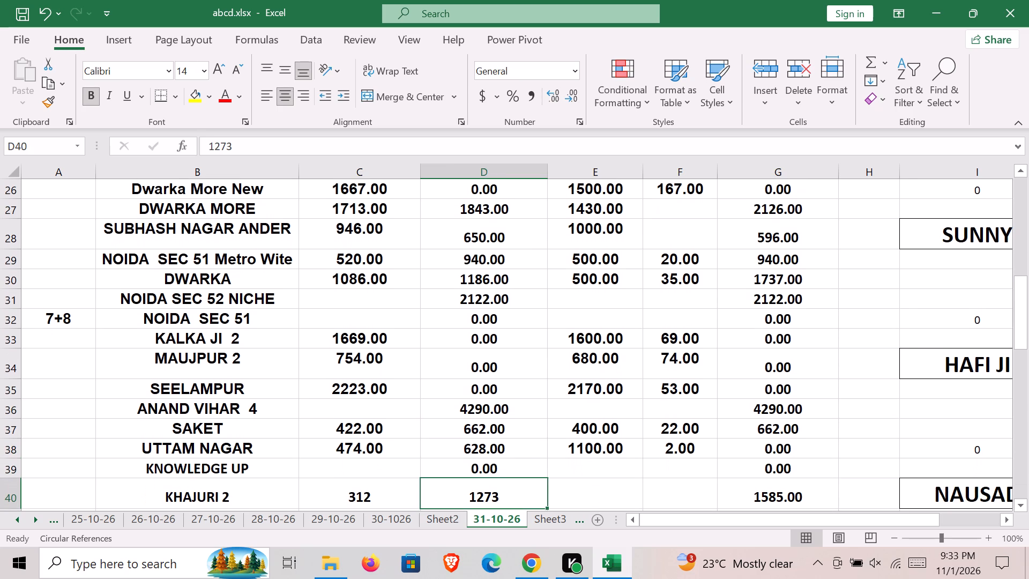
pyautogui.write('1585')
pyautogui.press('Down')
pyautogui.press('Down')
pyautogui.press('Up')
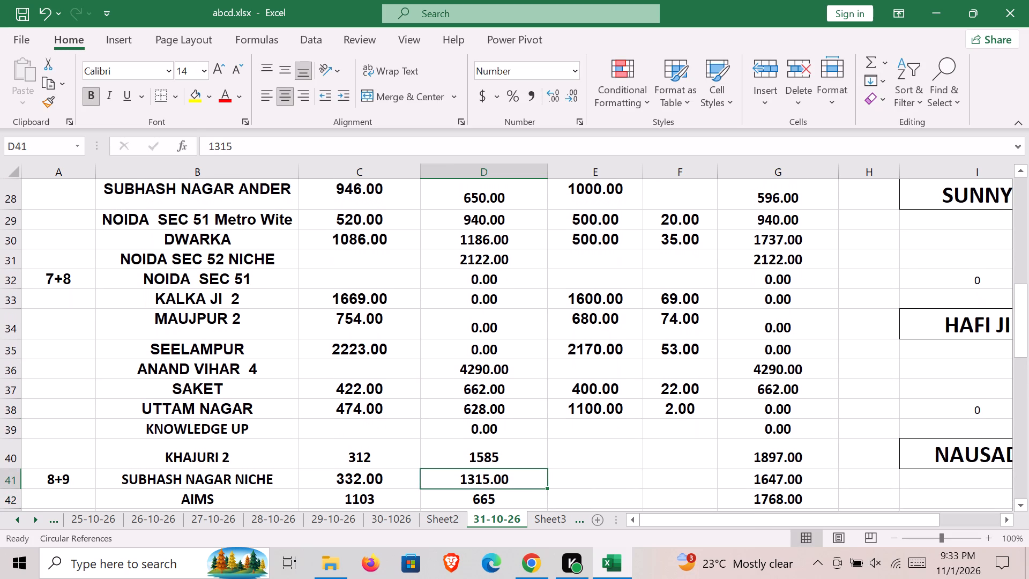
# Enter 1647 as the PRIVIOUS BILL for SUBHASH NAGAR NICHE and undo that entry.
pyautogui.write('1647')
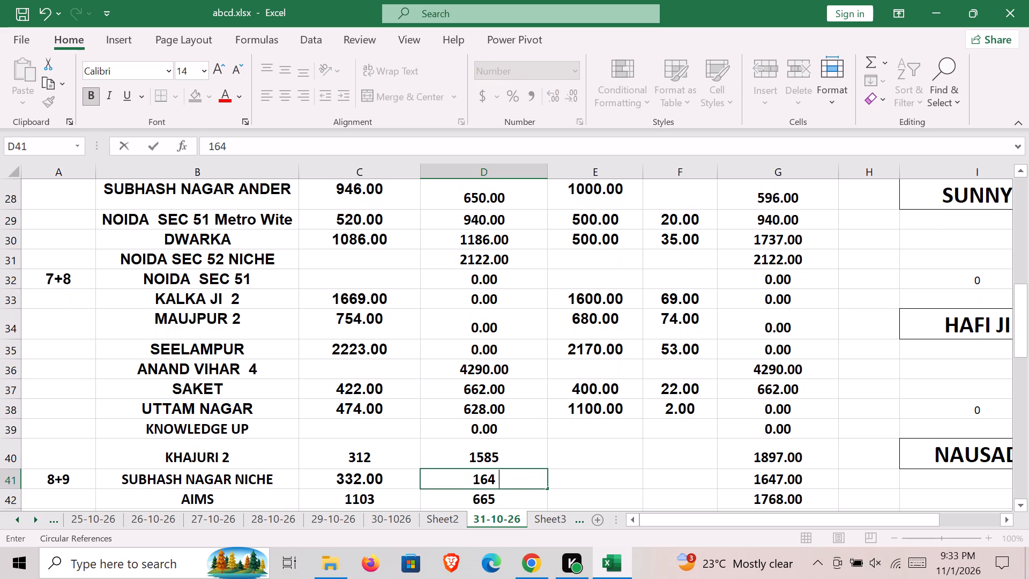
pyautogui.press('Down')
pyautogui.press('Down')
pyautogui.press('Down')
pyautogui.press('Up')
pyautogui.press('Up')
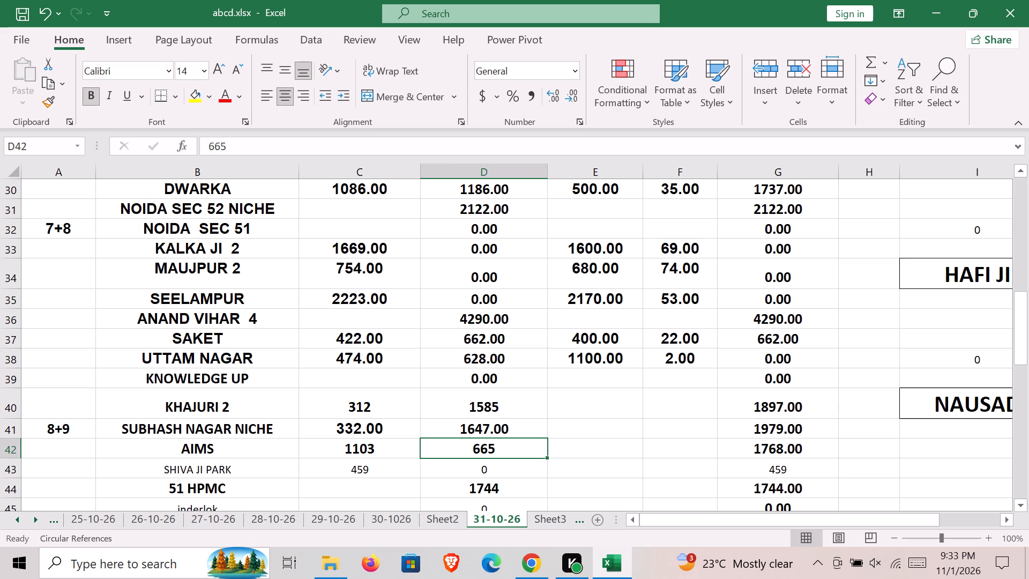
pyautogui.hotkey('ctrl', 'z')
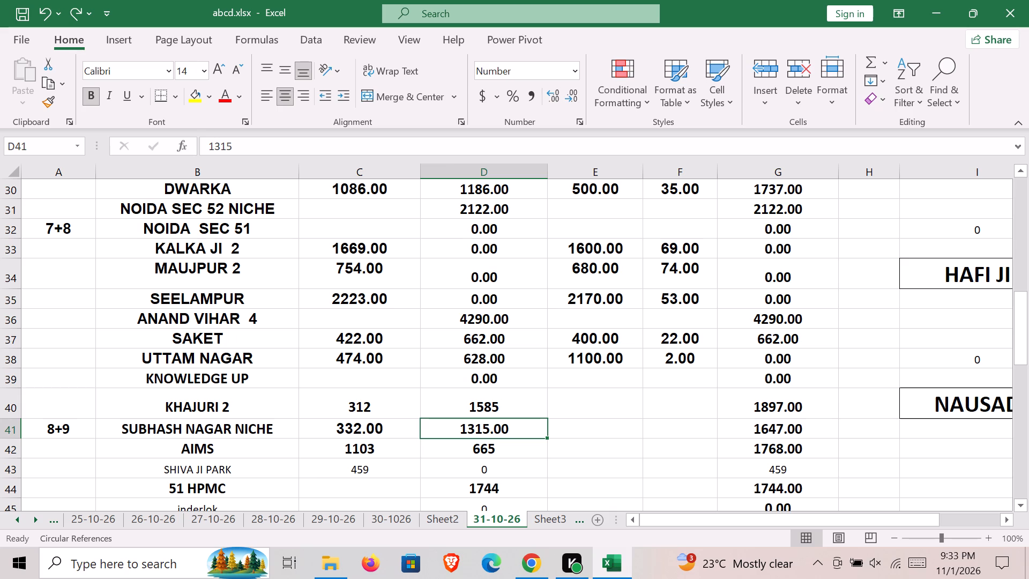
# Set the PRIVIOUS BILL amounts to 1647 for SUBHASH NAGAR NICHE, 1768 for AIMS and 459 for SHIVA JI PARK.
pyautogui.write('1647')
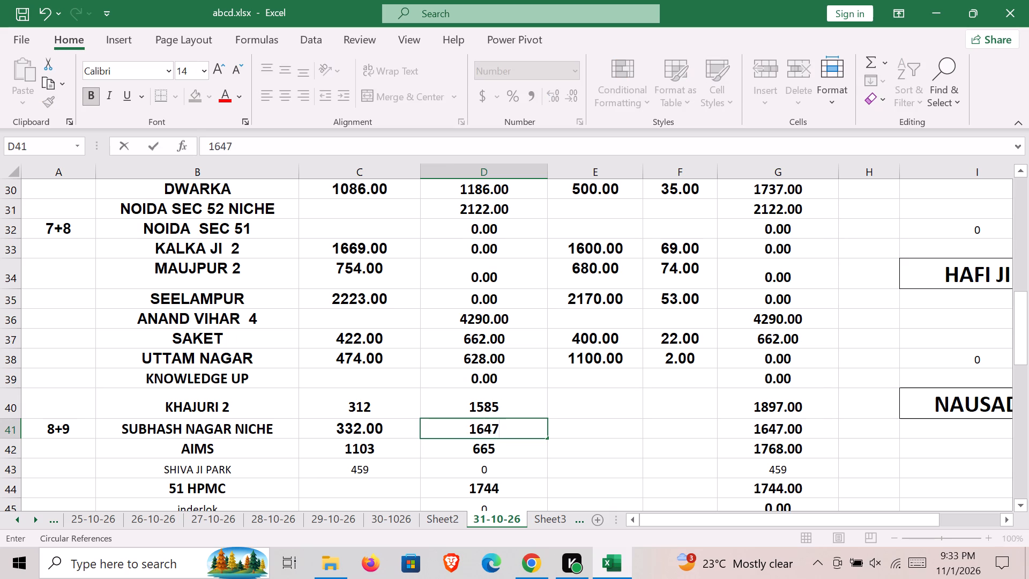
pyautogui.press('Down')
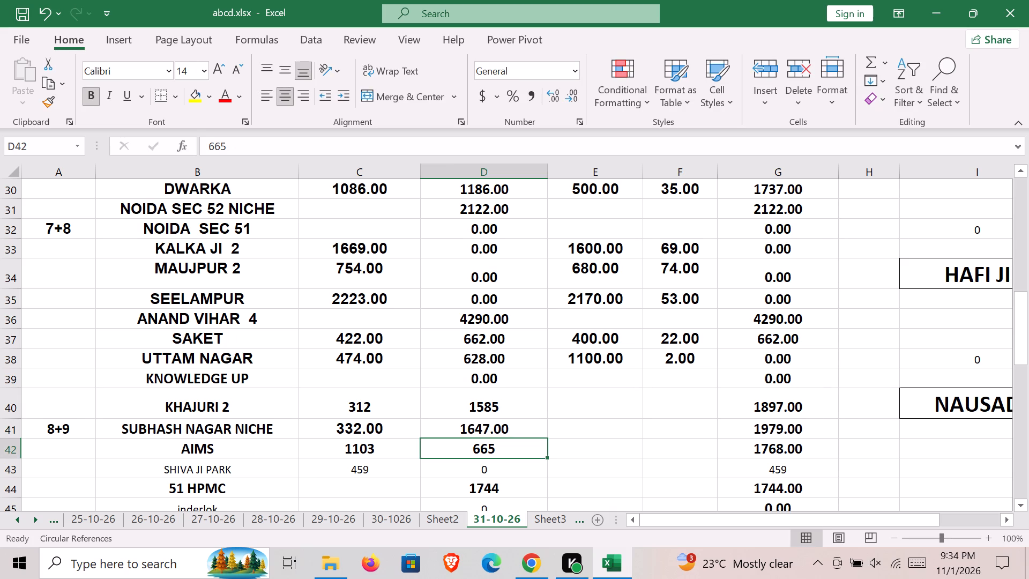
pyautogui.write('1768')
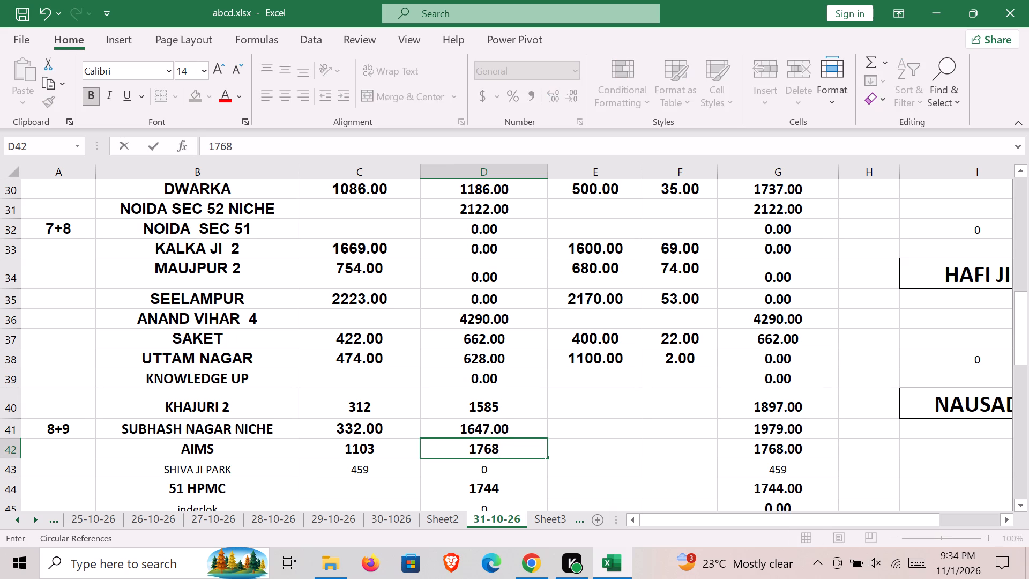
pyautogui.press('Down')
pyautogui.press('Down')
pyautogui.press('Down')
pyautogui.press('Down')
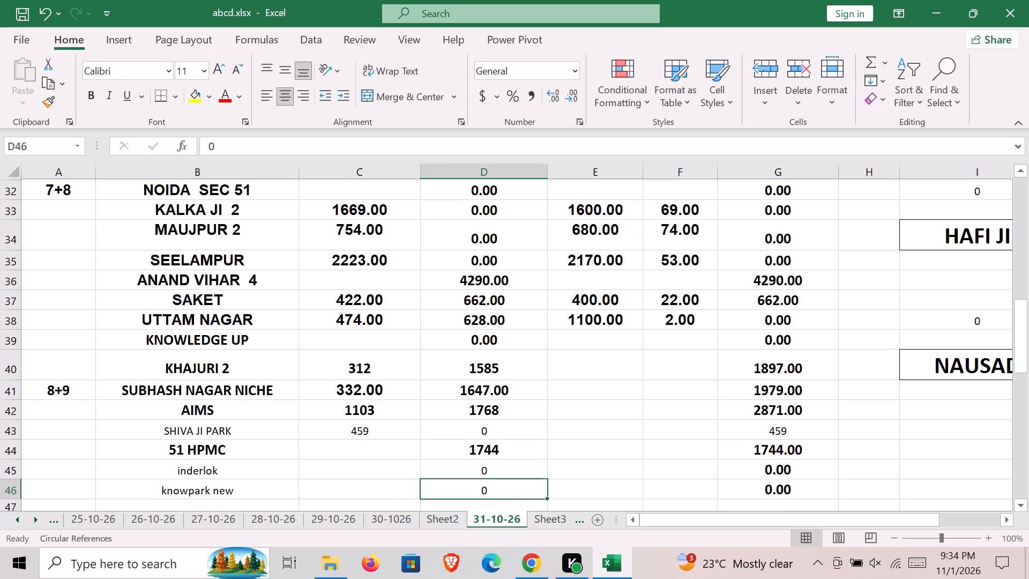
pyautogui.press('Down')
pyautogui.press('Down')
pyautogui.press('Up')
pyautogui.press('Up')
pyautogui.press('Up')
pyautogui.press('Up')
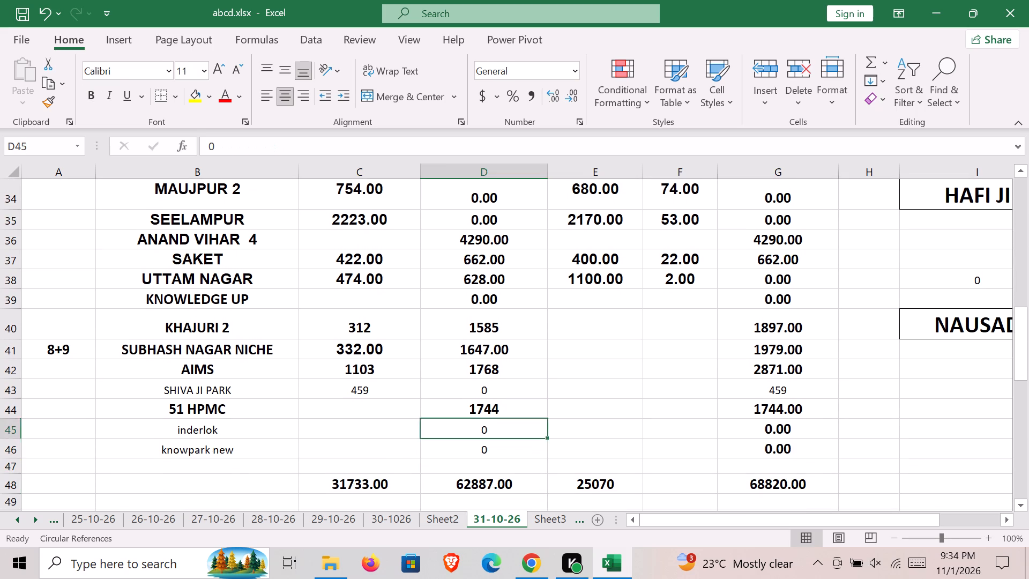
pyautogui.press('Up')
pyautogui.write('459')
pyautogui.press('Down')
pyautogui.press('Down')
pyautogui.press('Down')
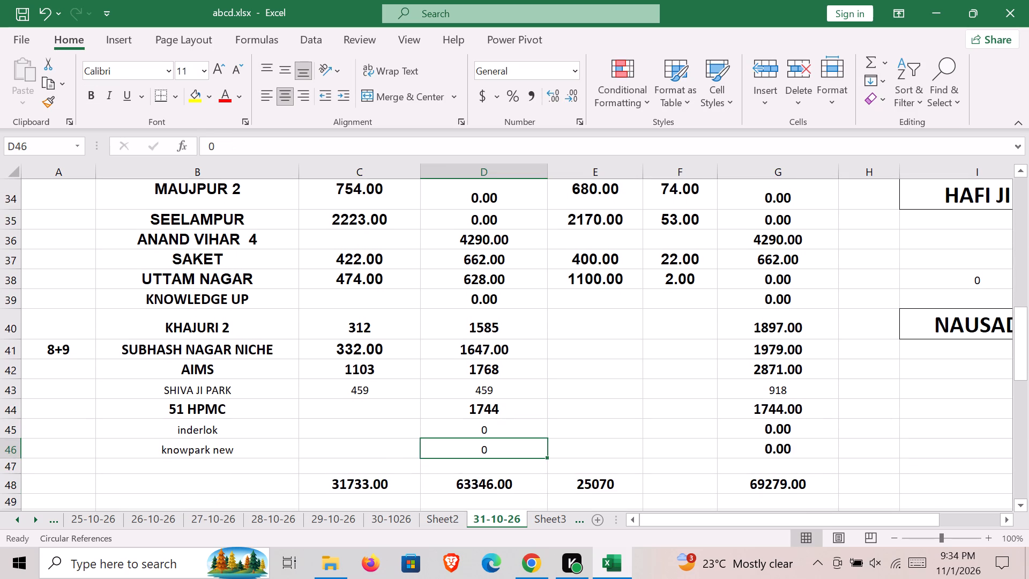
# Save the workbook.
pyautogui.hotkey('ctrl', 's')
# Clear all Debit Amount entries from KARKARDUMA 1 down to knowpark new, keeping the total row.
pyautogui.press('Left')
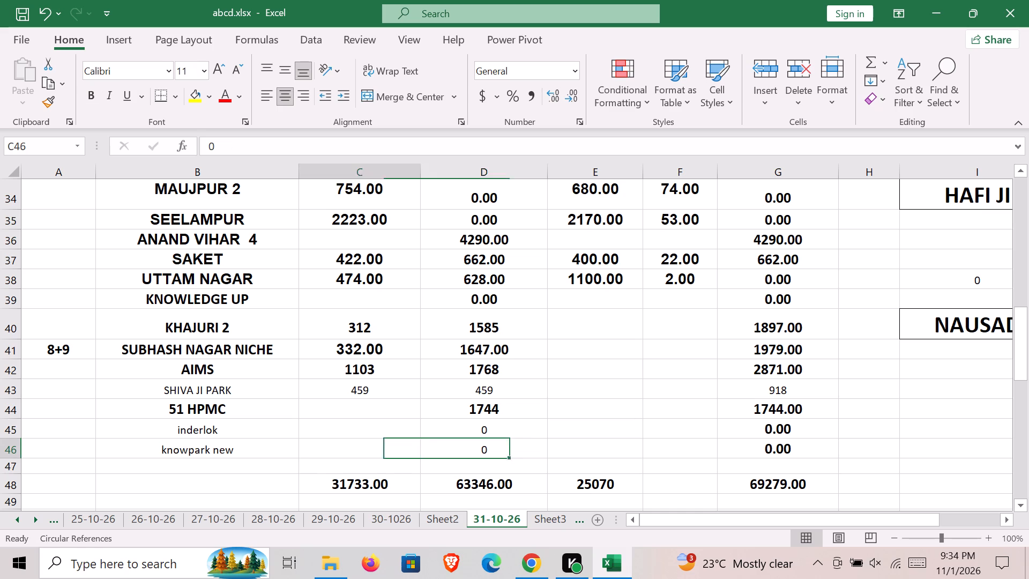
pyautogui.hotkey('shift', 'Up')
pyautogui.hotkey('shift', 'Up')
pyautogui.hotkey('shift', 'Up')
pyautogui.hotkey('shift', 'Up')
pyautogui.hotkey('shift', 'Up')
pyautogui.hotkey('shift', 'Up')
pyautogui.hotkey('shift', 'Up')
pyautogui.hotkey('shift', 'Up')
pyautogui.hotkey('shift', 'Up')
pyautogui.hotkey('shift', 'Up')
pyautogui.hotkey('shift', 'Up')
pyautogui.hotkey('shift', 'Up')
pyautogui.hotkey('shift', 'Up')
pyautogui.hotkey('shift', 'Up')
pyautogui.hotkey('shift', 'Up')
pyautogui.hotkey('shift', 'Up')
pyautogui.hotkey('shift', 'Up')
pyautogui.hotkey('shift', 'Up')
pyautogui.hotkey('shift', 'Up')
pyautogui.hotkey('shift', 'Up')
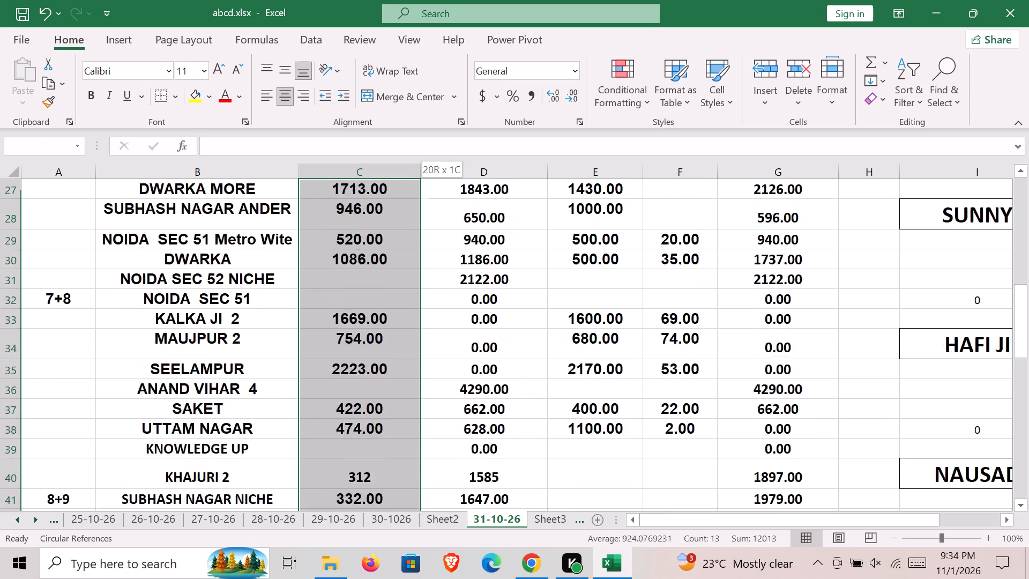
pyautogui.press('Delete')
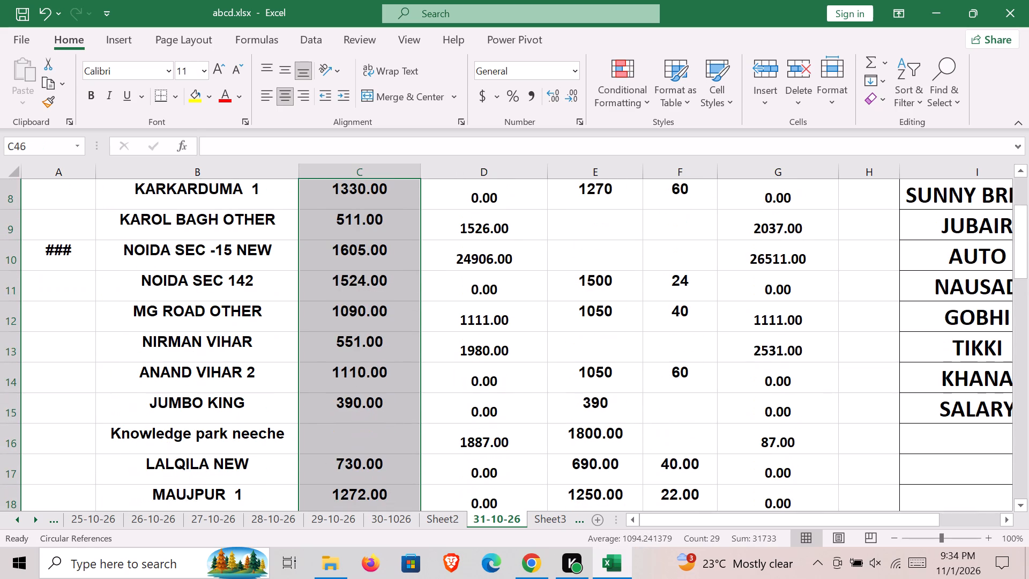
# Clear all Credit Amount and R/O entries from KARKARDUMA 1 down to knowpark new, keeping the total row.
pyautogui.press('Right')
pyautogui.press('Right')
pyautogui.hotkey('shift', 'Right')
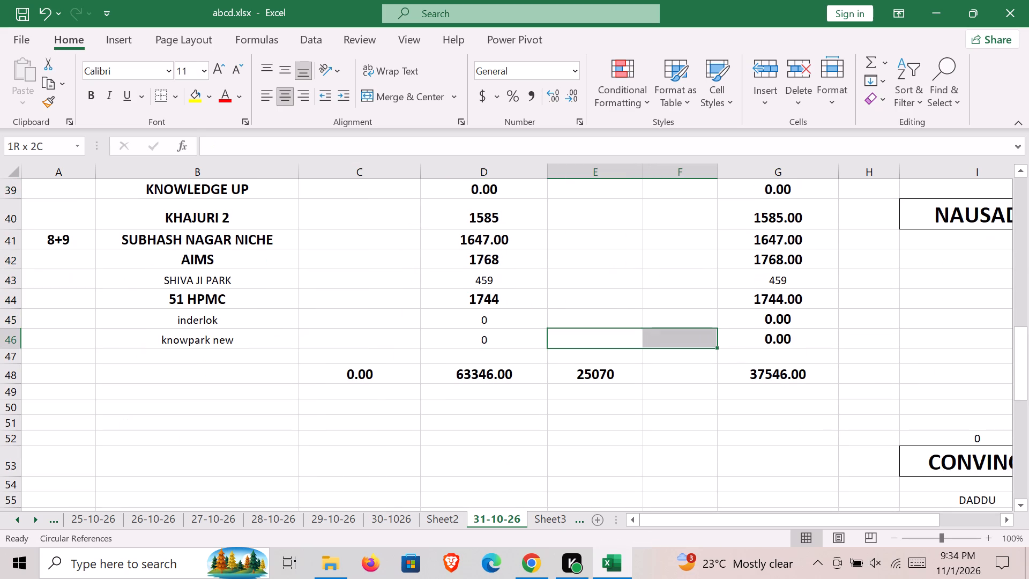
pyautogui.hotkey('shift', 'Up')
pyautogui.hotkey('shift', 'Up')
pyautogui.hotkey('shift', 'Up')
pyautogui.hotkey('shift', 'Up')
pyautogui.hotkey('shift', 'Up')
pyautogui.hotkey('shift', 'Up')
pyautogui.hotkey('shift', 'Up')
pyautogui.hotkey('shift', 'Up')
pyautogui.hotkey('shift', 'Up')
pyautogui.hotkey('shift', 'Up')
pyautogui.hotkey('shift', 'Up')
pyautogui.hotkey('shift', 'Up')
pyautogui.hotkey('shift', 'Up')
pyautogui.hotkey('shift', 'Up')
pyautogui.hotkey('shift', 'Up')
pyautogui.hotkey('shift', 'Up')
pyautogui.hotkey('shift', 'Up')
pyautogui.hotkey('shift', 'Up')
pyautogui.hotkey('shift', 'Up')
pyautogui.hotkey('shift', 'Up')
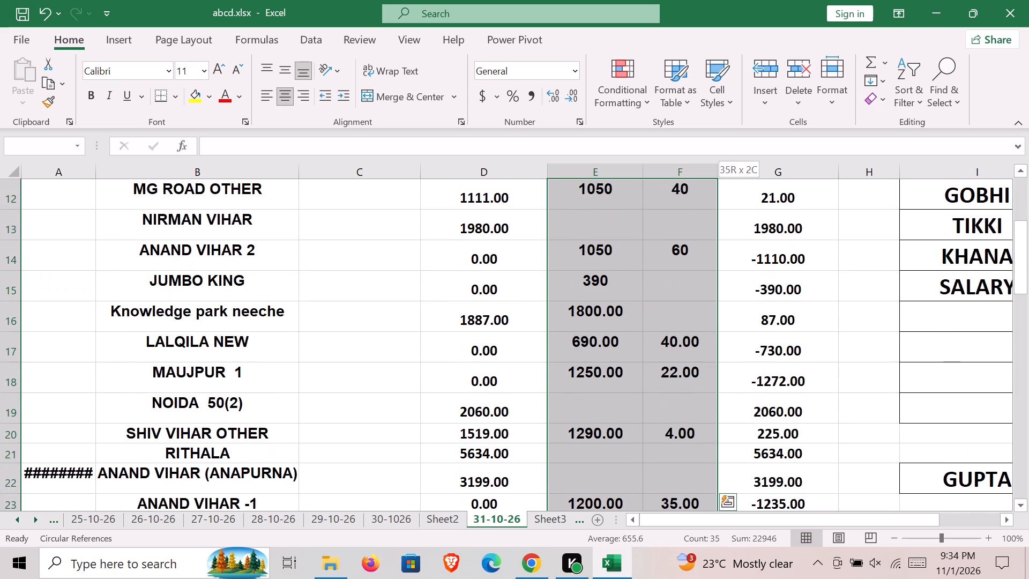
pyautogui.hotkey('shift', 'Up')
pyautogui.hotkey('shift', 'Up')
pyautogui.hotkey('shift', 'Up')
pyautogui.hotkey('shift', 'Up')
pyautogui.hotkey('shift', 'Up')
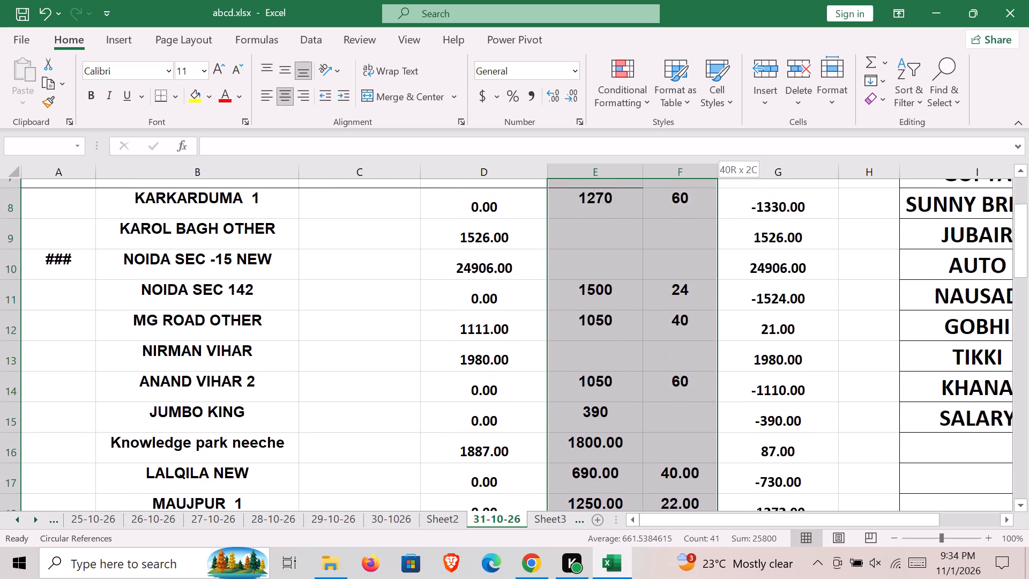
pyautogui.hotkey('shift', 'Down')
pyautogui.press('Delete')
# Go back up the emptied Debit Amount column from the knowpark new row towards the first entries.
pyautogui.press('Left')
pyautogui.press('Left')
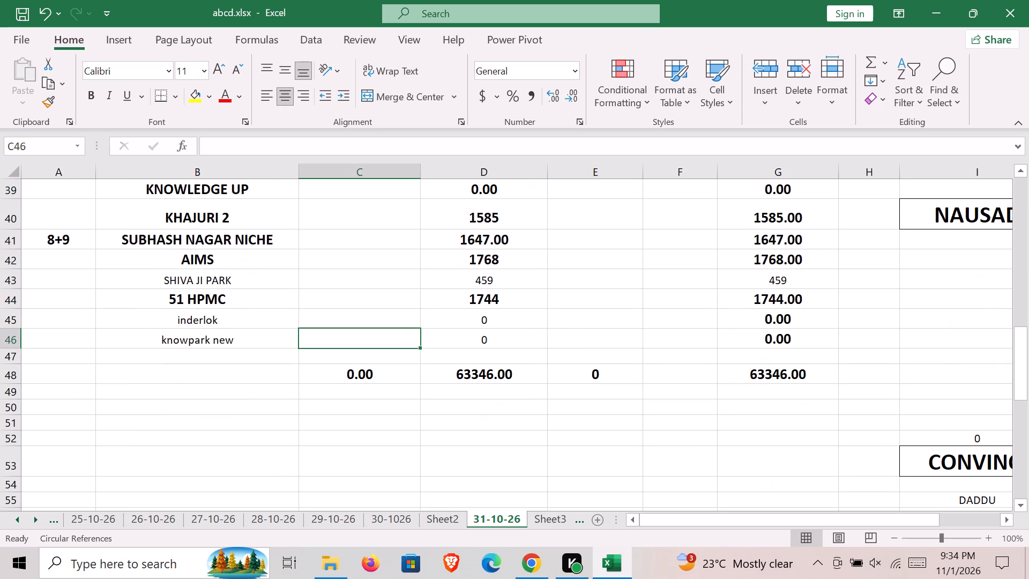
pyautogui.press('Up')
pyautogui.press('Up')
pyautogui.press('Up')
pyautogui.press('Up')
pyautogui.press('Up')
pyautogui.press('Up')
pyautogui.press('Up')
pyautogui.press('Up')
pyautogui.press('Up')
pyautogui.press('Up')
pyautogui.press('Up')
pyautogui.press('Up')
pyautogui.press('Up')
pyautogui.press('Up')
pyautogui.press('Up')
pyautogui.press('Up')
pyautogui.press('Up')
pyautogui.press('Up')
pyautogui.press('Up')
pyautogui.press('Up')
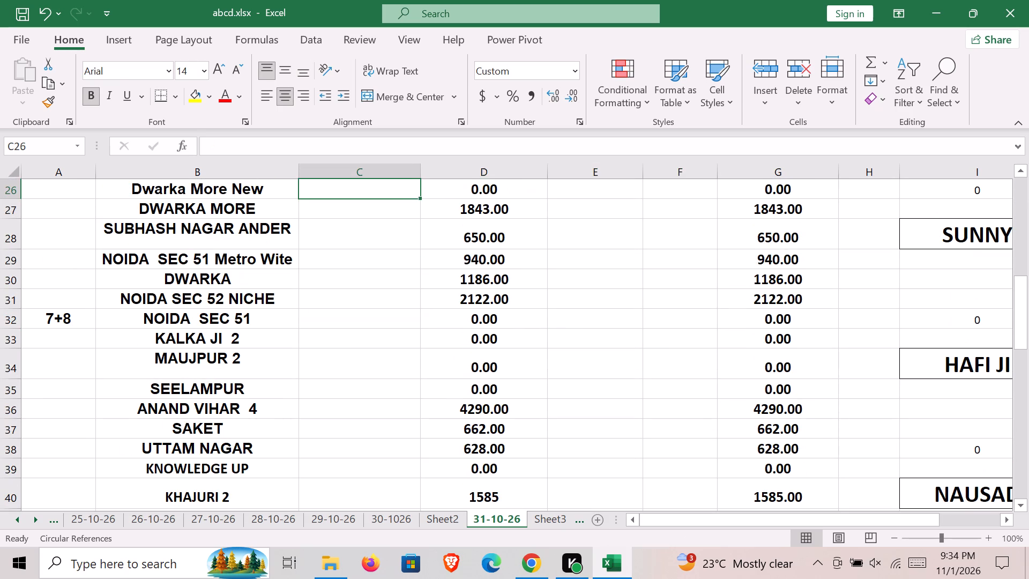
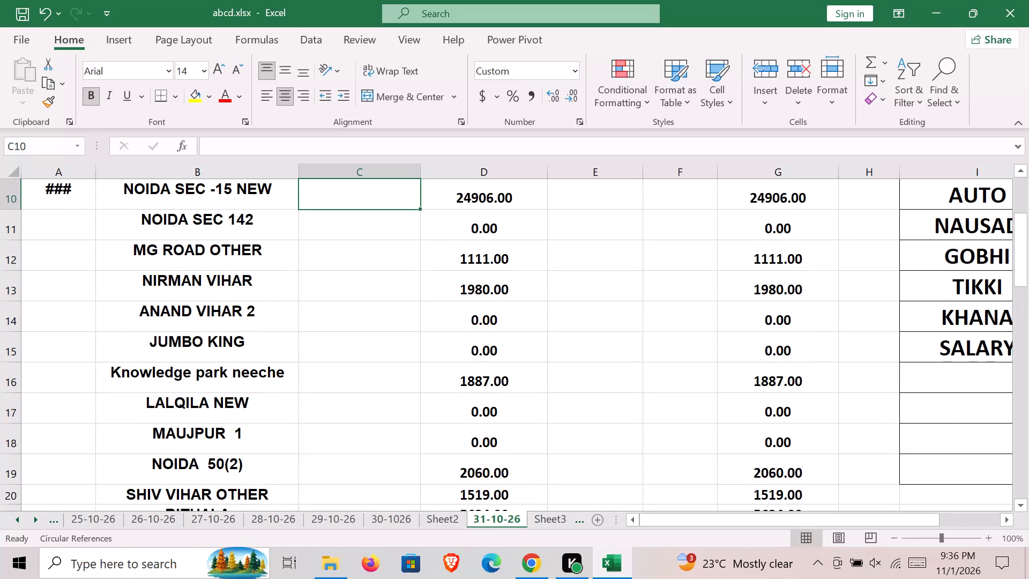
# Enter a Debit Amount of 480 for JUMBO KING.
pyautogui.press('Down')
pyautogui.press('Down')
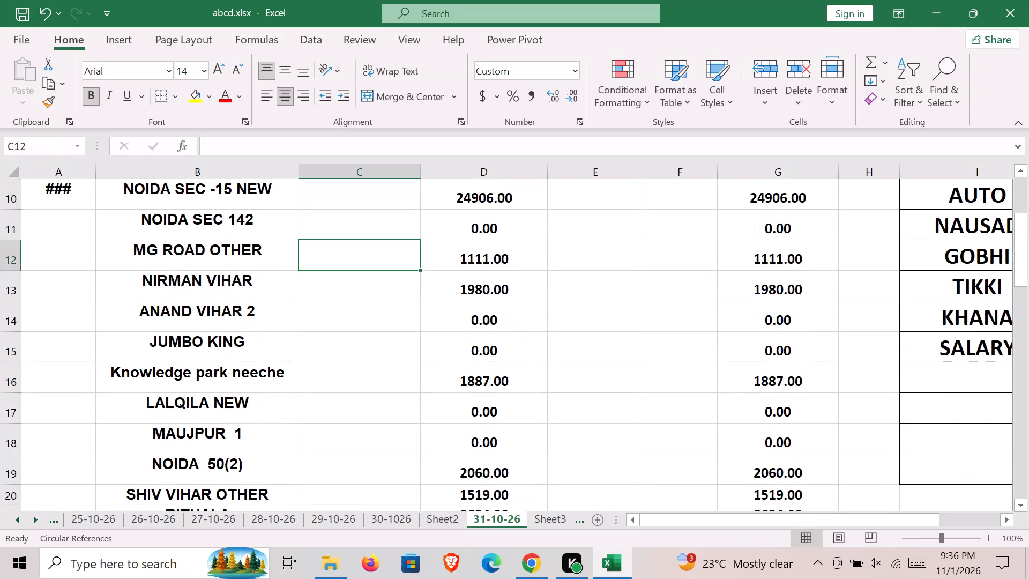
pyautogui.press('Down')
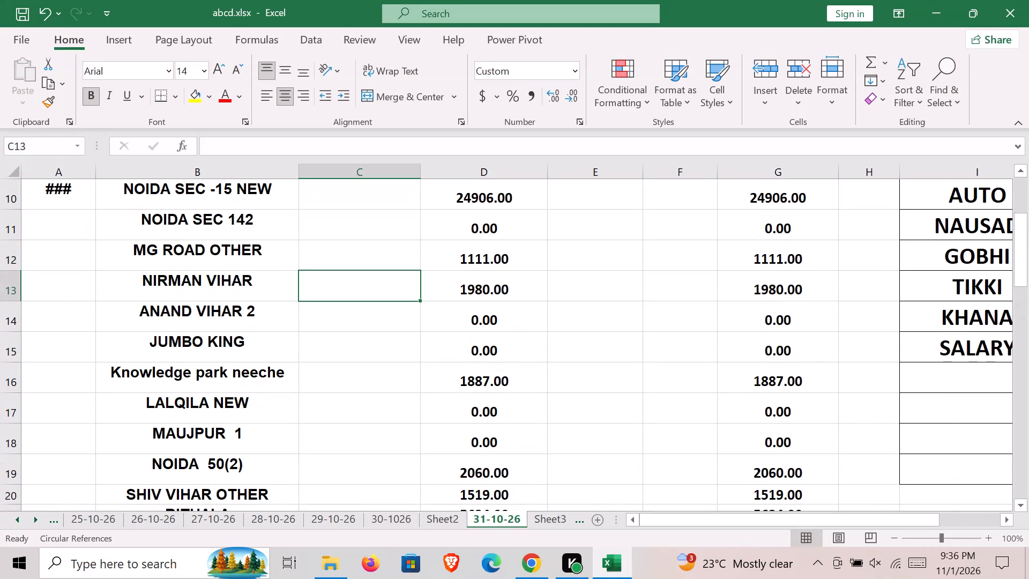
pyautogui.press('Down')
pyautogui.press('Down')
pyautogui.write('5480')
pyautogui.press('BackSpace')
pyautogui.press('BackSpace')
pyautogui.press('BackSpace')
pyautogui.press('BackSpace')
pyautogui.press('BackSpace')
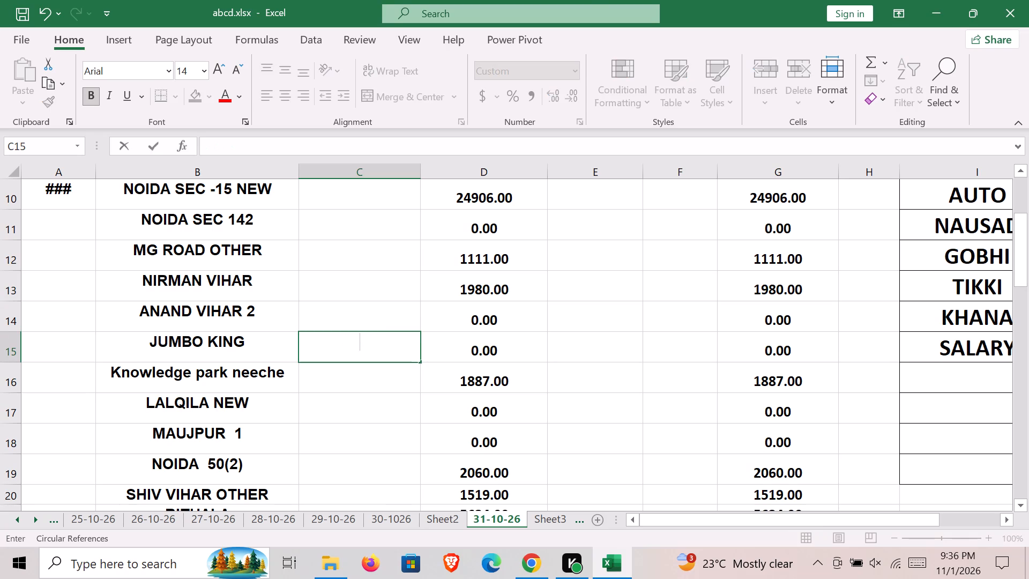
pyautogui.write('480')
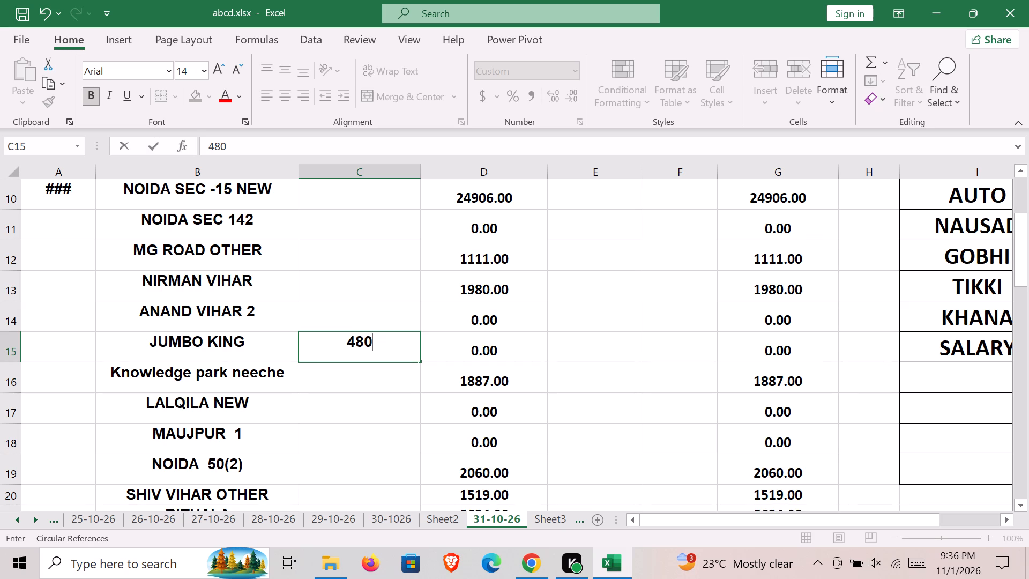
pyautogui.press('Down')
# Enter a Debit Amount of 1818 for ANAND VIHAR (ANAPURNA).
pyautogui.press('Down')
pyautogui.press('Down')
pyautogui.press('Down')
pyautogui.press('Down')
pyautogui.press('Down')
pyautogui.press('Down')
pyautogui.press('Down')
pyautogui.press('Down')
pyautogui.press('Down')
pyautogui.press('Down')
pyautogui.press('Down')
pyautogui.press('Down')
pyautogui.press('Down')
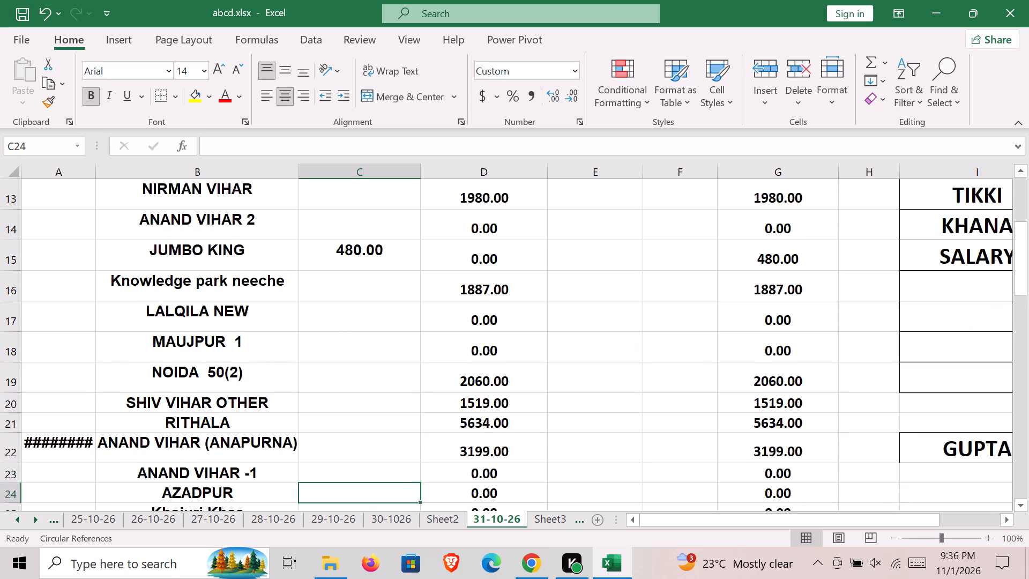
pyautogui.press('Up')
pyautogui.press('Up')
pyautogui.press('Up')
pyautogui.press('Up')
pyautogui.press('Up')
pyautogui.press('Up')
pyautogui.press('Up')
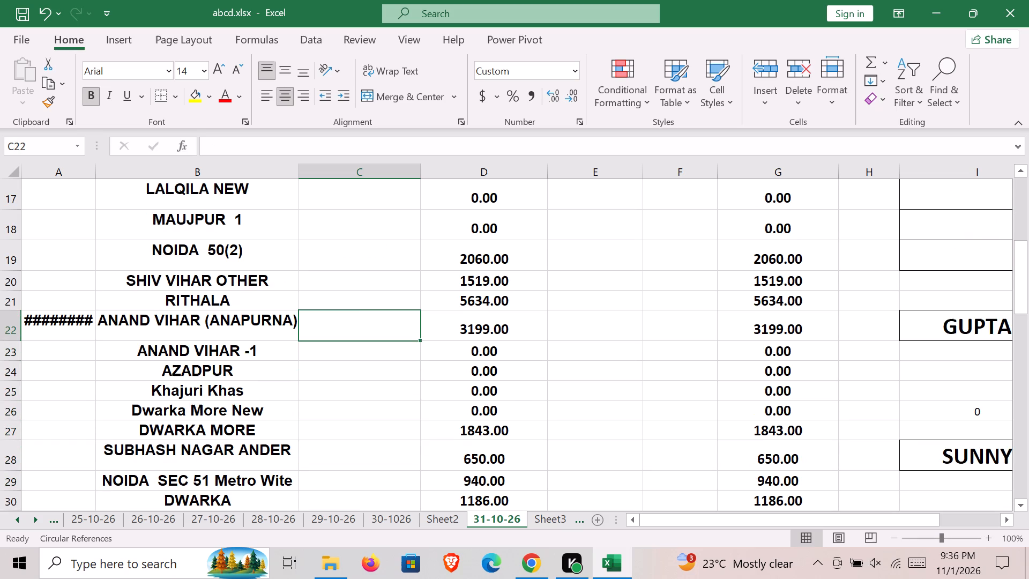
pyautogui.write('1818')
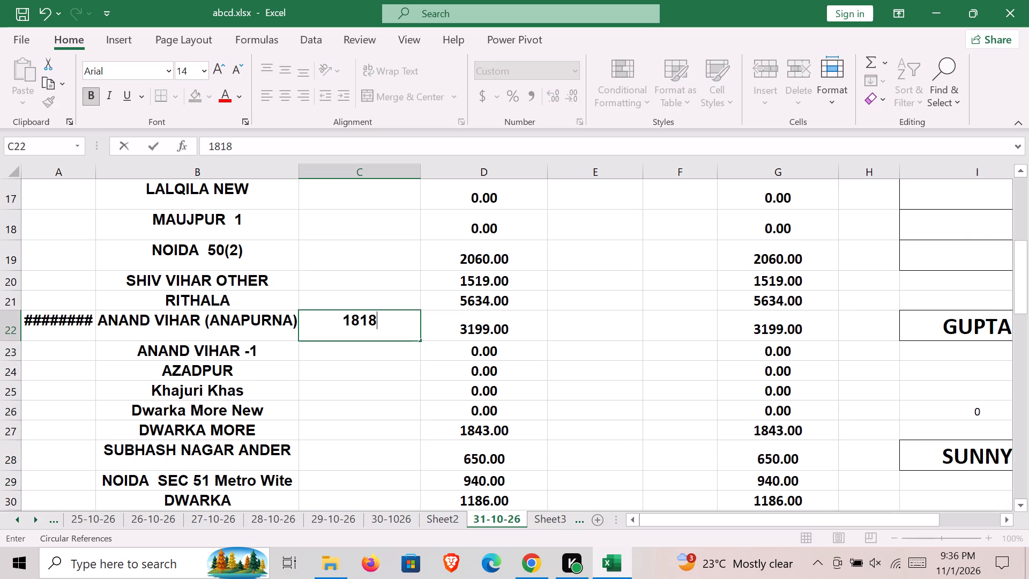
pyautogui.press('Up')
# Go back up the Debit Amount column to the KARKARDUMA 1 row.
pyautogui.press('Up')
pyautogui.press('Up')
pyautogui.press('Up')
pyautogui.press('Up')
pyautogui.press('Up')
pyautogui.press('Up')
pyautogui.press('Up')
pyautogui.press('Up')
pyautogui.press('Up')
pyautogui.press('Up')
pyautogui.press('Up')
pyautogui.press('Up')
pyautogui.press('Up')
pyautogui.press('Up')
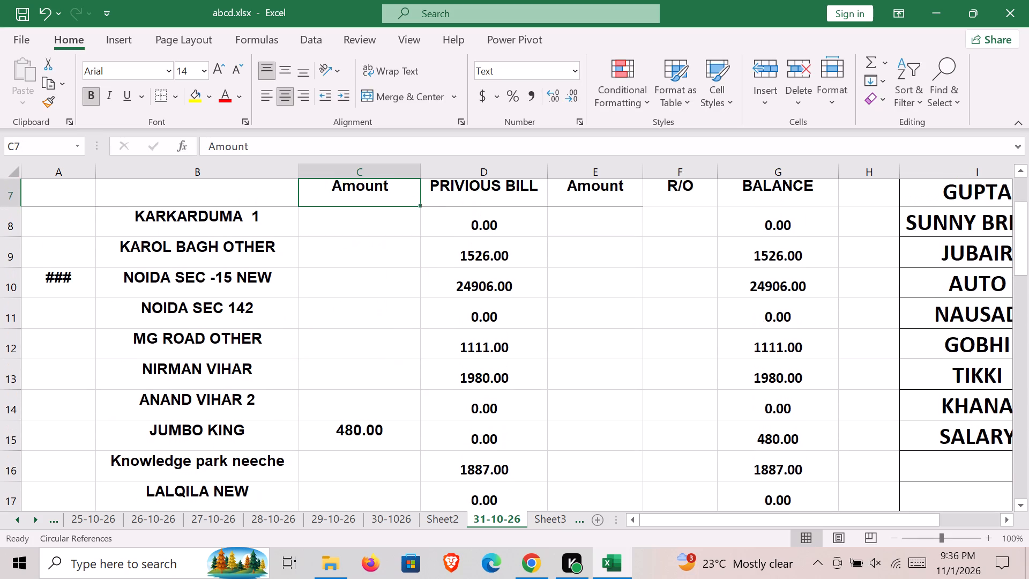
pyautogui.press('Down')
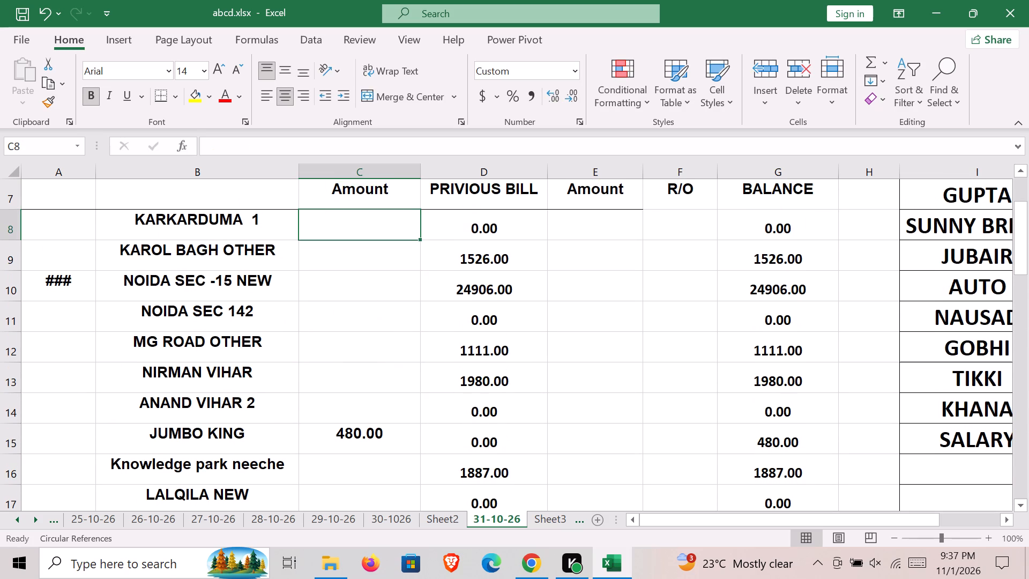
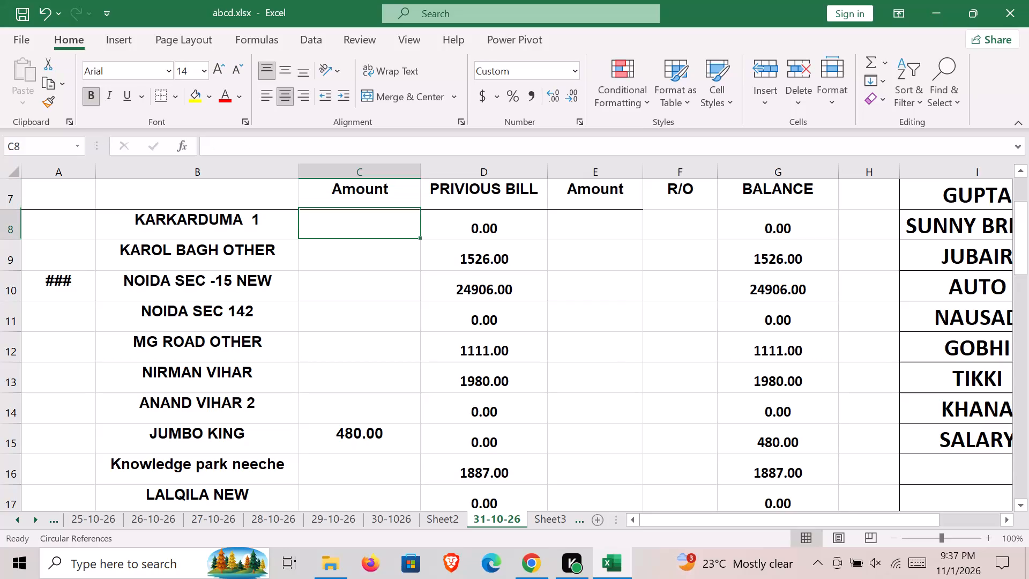
# Enter a Debit Amount of 952 for KARKARDUMA 1 and save the workbook.
pyautogui.write('952')
pyautogui.press('Down')
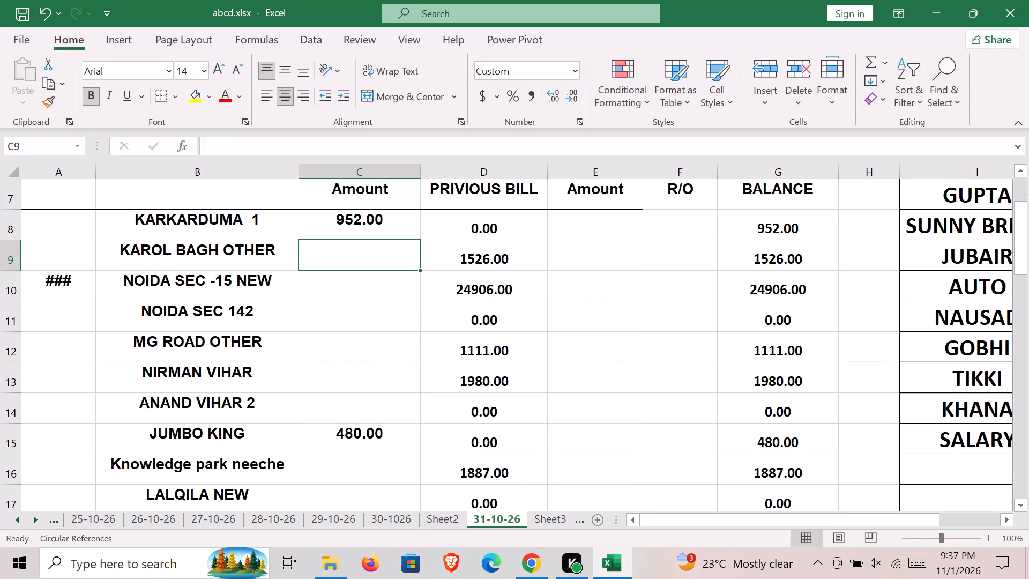
pyautogui.hotkey('ctrl', 's')
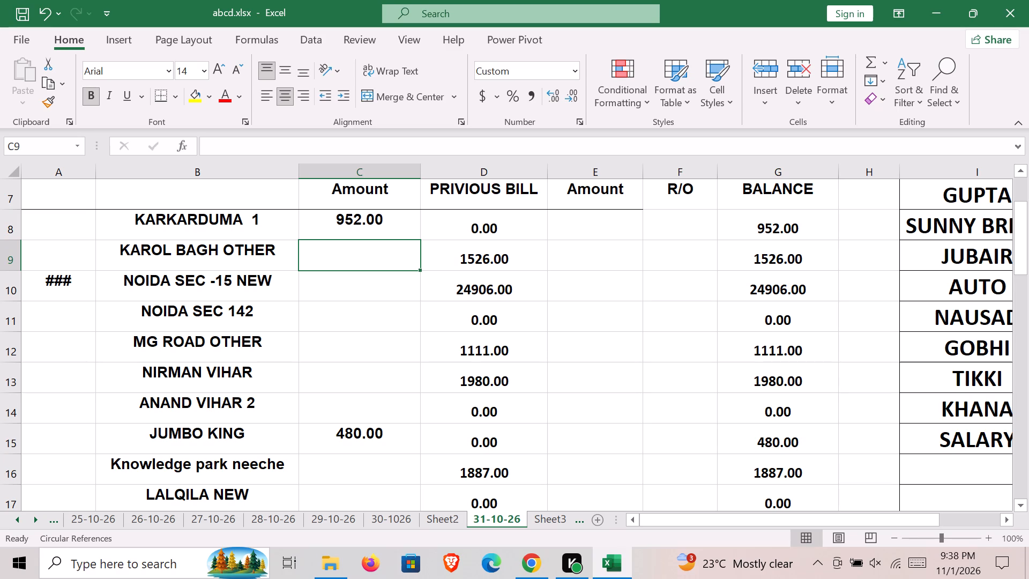
# Enter a Debit Amount of 881 for MG ROAD OTHER.
pyautogui.press('Down')
pyautogui.press('Down')
pyautogui.press('Down')
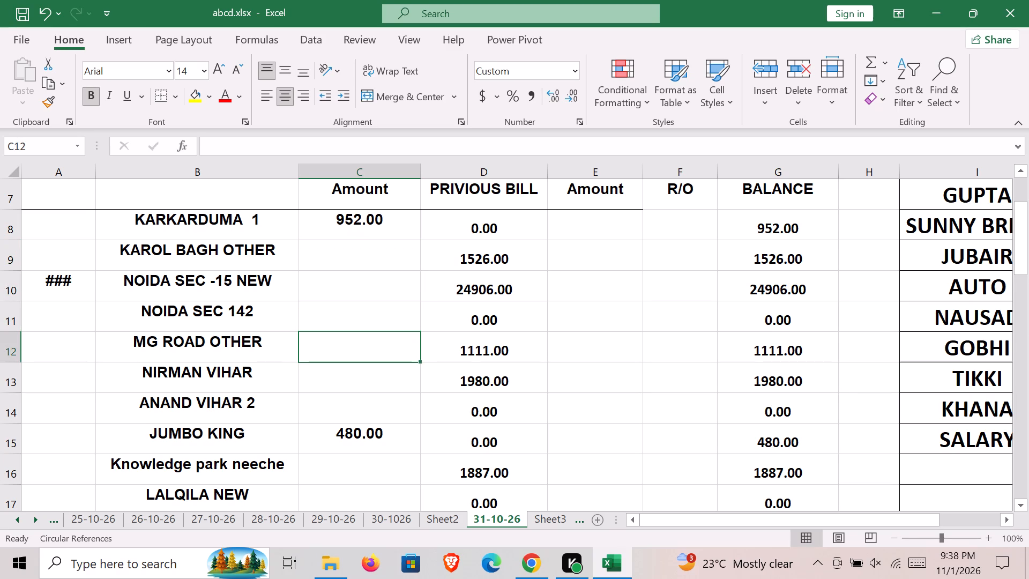
pyautogui.write('881')
pyautogui.press('Down')
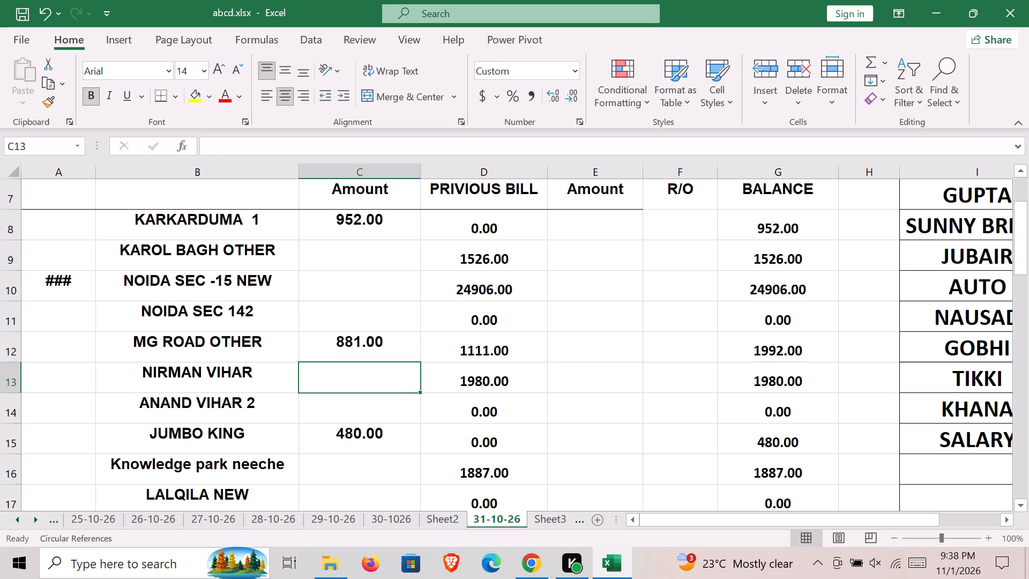
# Enter a Debit Amount of 728 for KAROL BAGH OTHER.
pyautogui.press('Up')
pyautogui.press('Up')
pyautogui.press('Up')
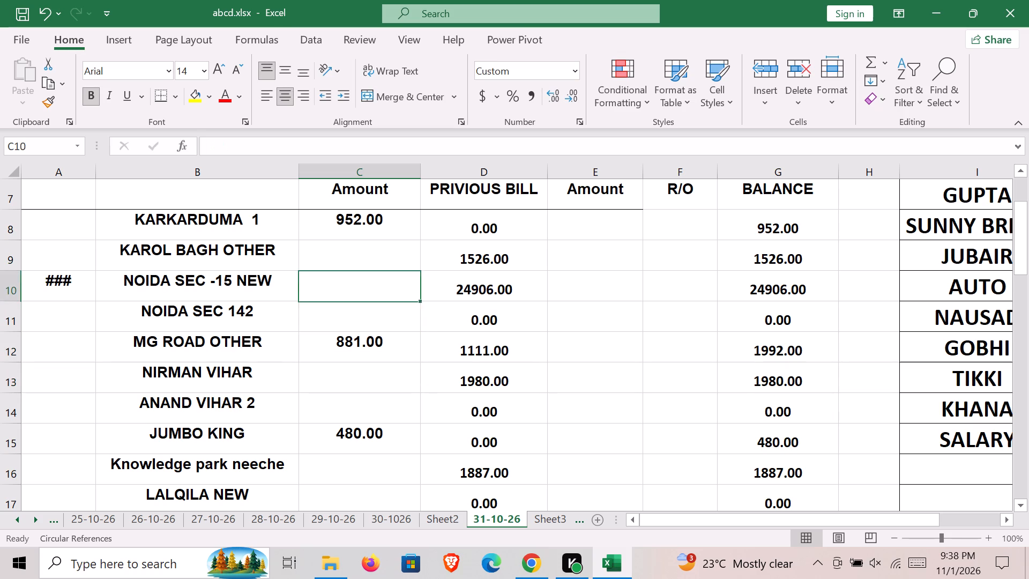
pyautogui.press('Up')
pyautogui.write('728')
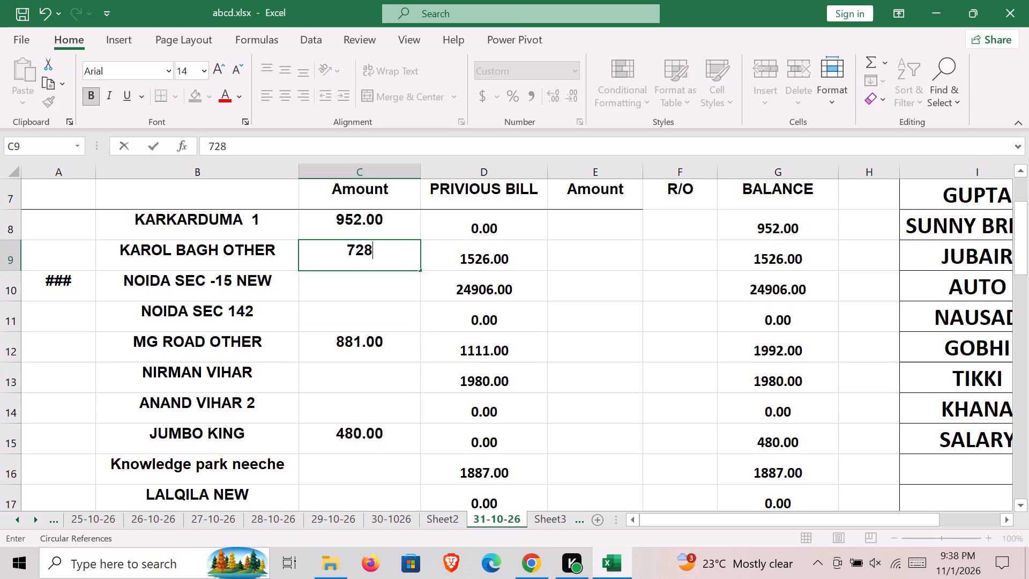
pyautogui.press('Down')
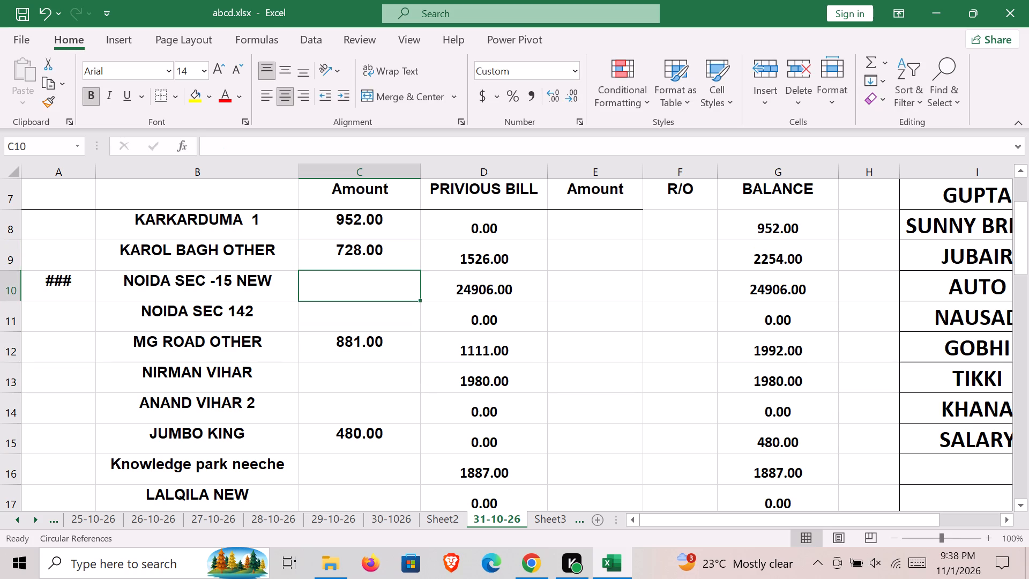
# Enter Debit Amounts of 1750 for NOIDA SEC 142 and 595 for NOIDA SEC -15 NEW.
pyautogui.press('Down')
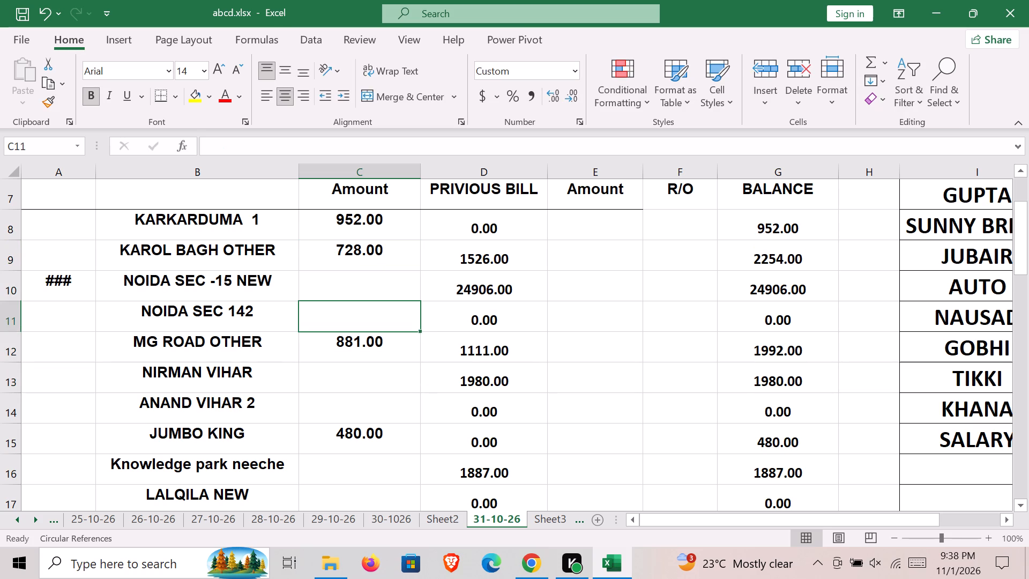
pyautogui.write('1750')
pyautogui.press('Down')
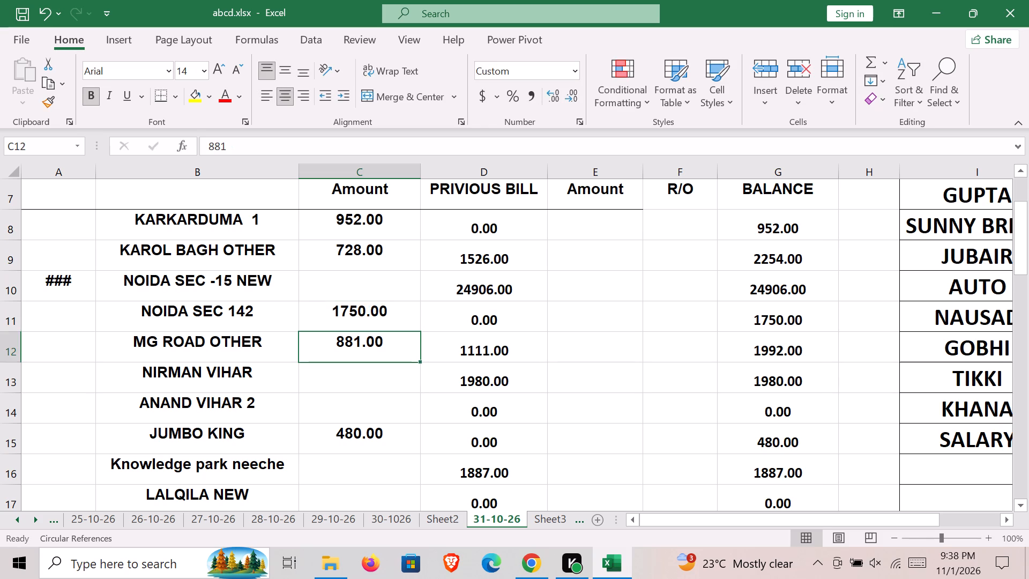
pyautogui.press('Up')
pyautogui.press('Up')
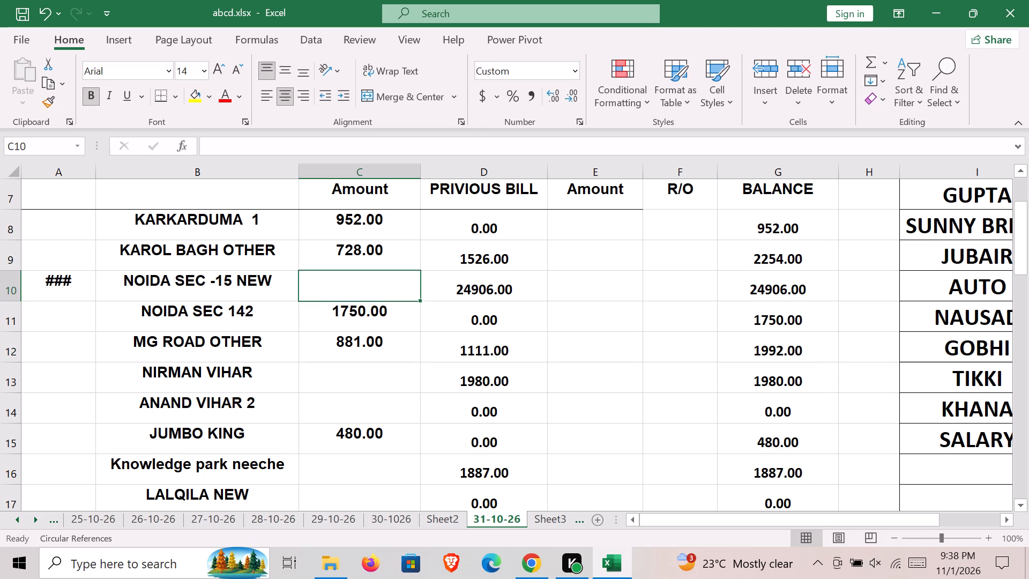
pyautogui.write('595')
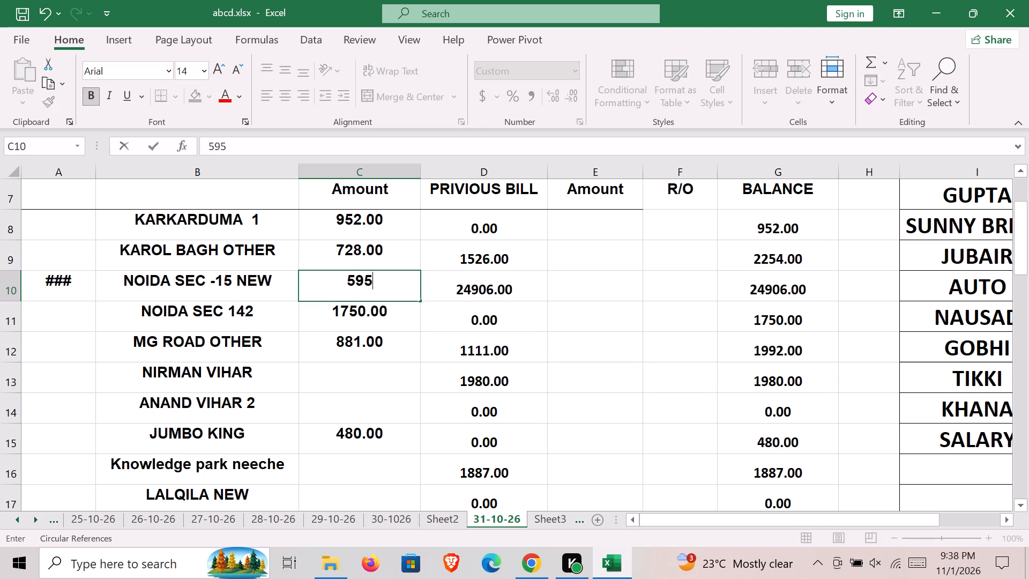
pyautogui.press('Down')
# Enter Debit Amounts of 610 for NIRMAN VIHAR and 1734 for ANAND VIHAR 2.
pyautogui.press('Down')
pyautogui.press('Down')
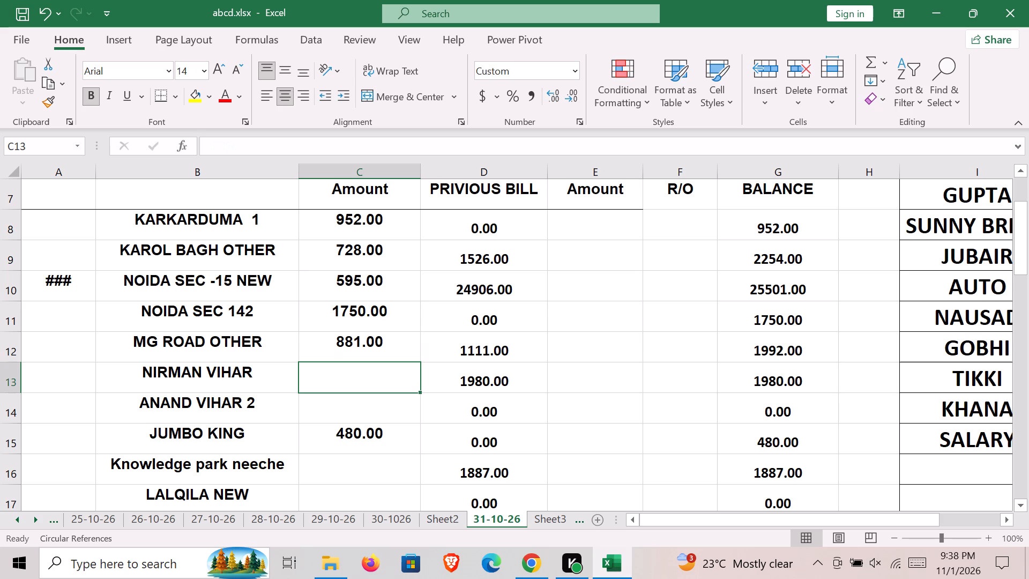
pyautogui.write('610')
pyautogui.press('Down')
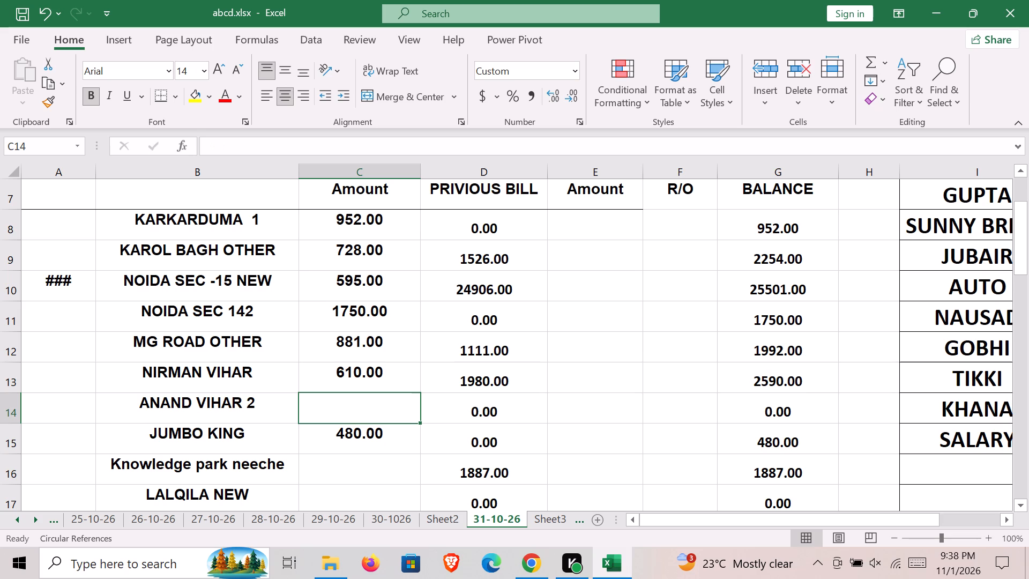
pyautogui.write('1734')
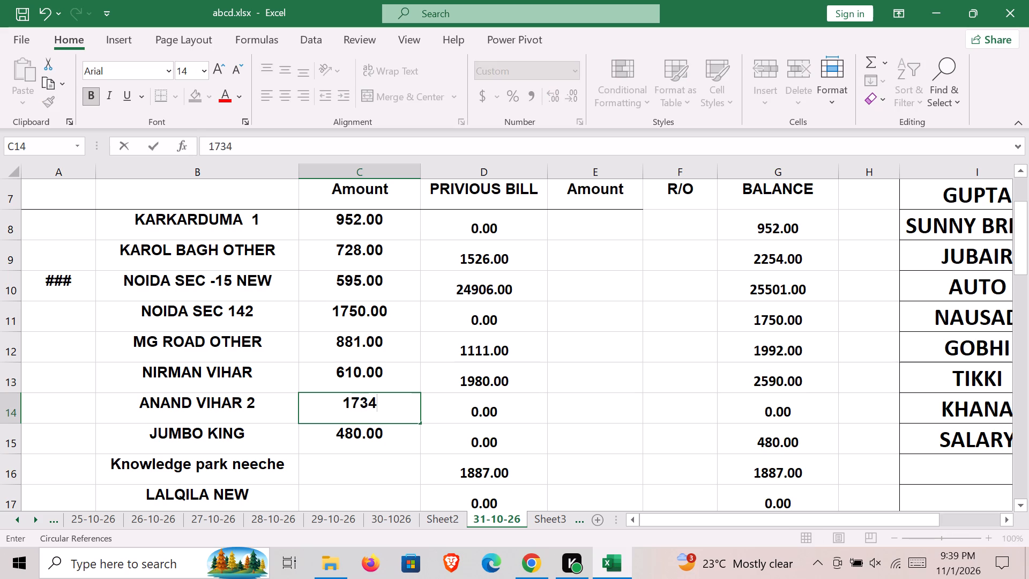
pyautogui.press('Down')
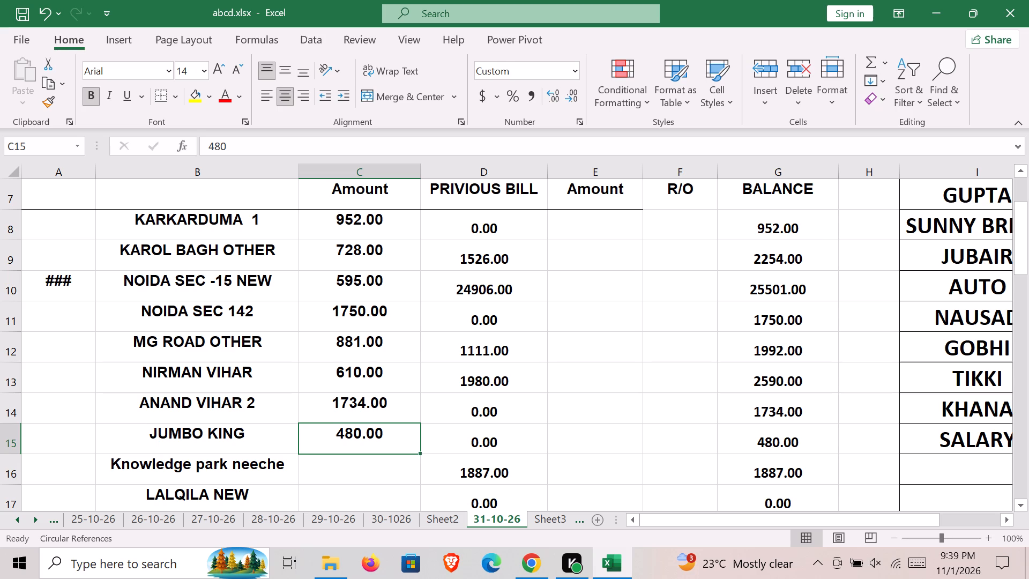
# Enter a Debit Amount of 1010 for SHIV VIHAR OTHER.
pyautogui.press('Down')
pyautogui.press('Down')
pyautogui.press('Down')
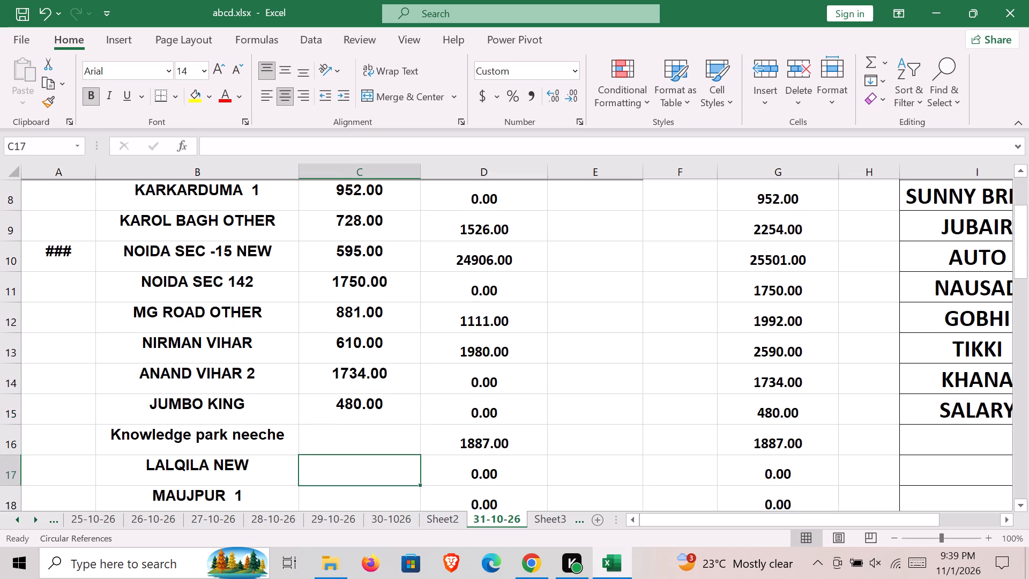
pyautogui.press('Down')
pyautogui.press('Down')
pyautogui.press('Down')
pyautogui.press('Up')
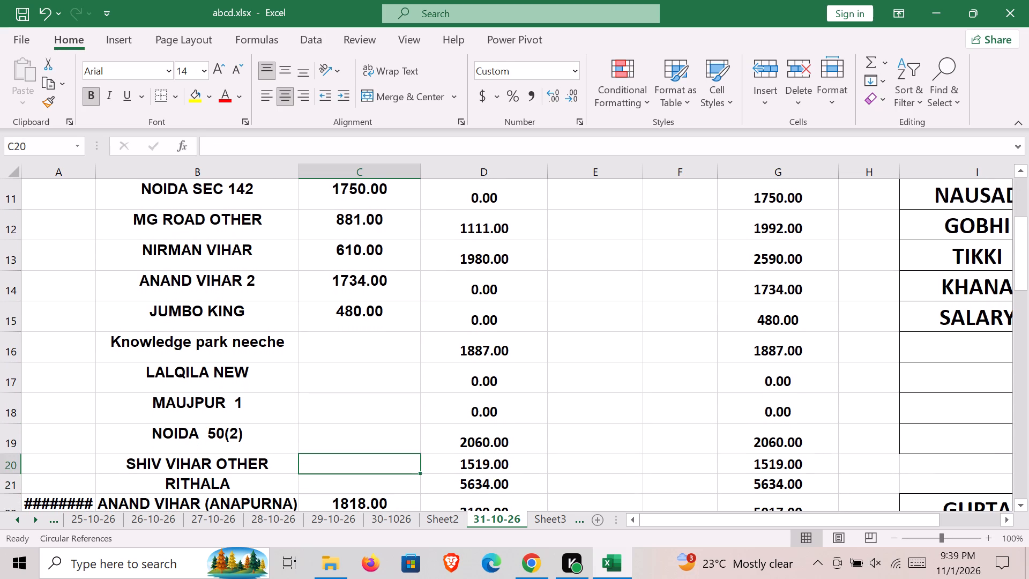
pyautogui.write('1010')
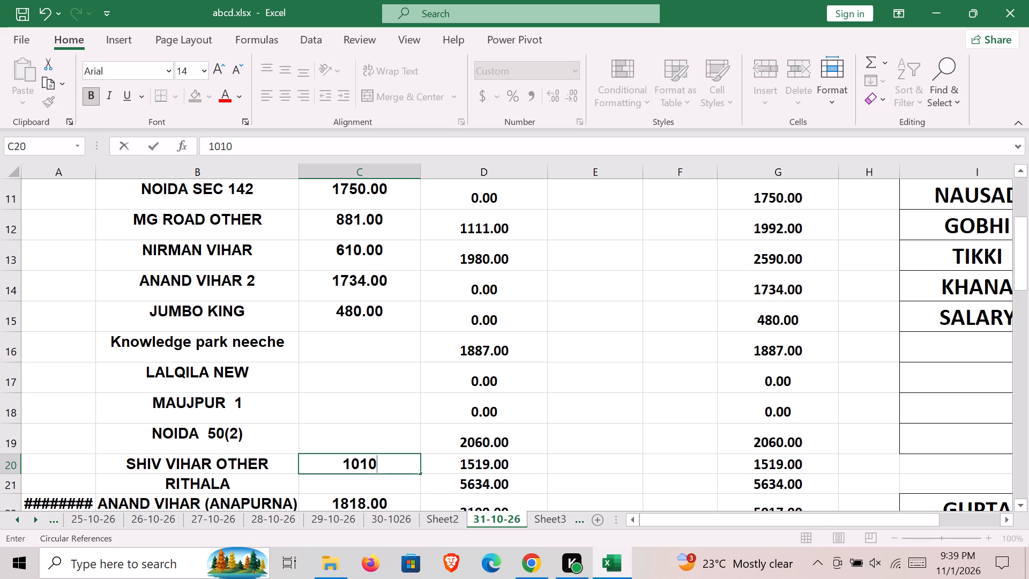
pyautogui.press('Down')
# Enter a Debit Amount of 252 for SUBHASH NAGAR NICHE, further down the outlet list.
pyautogui.press('Down')
pyautogui.press('Up')
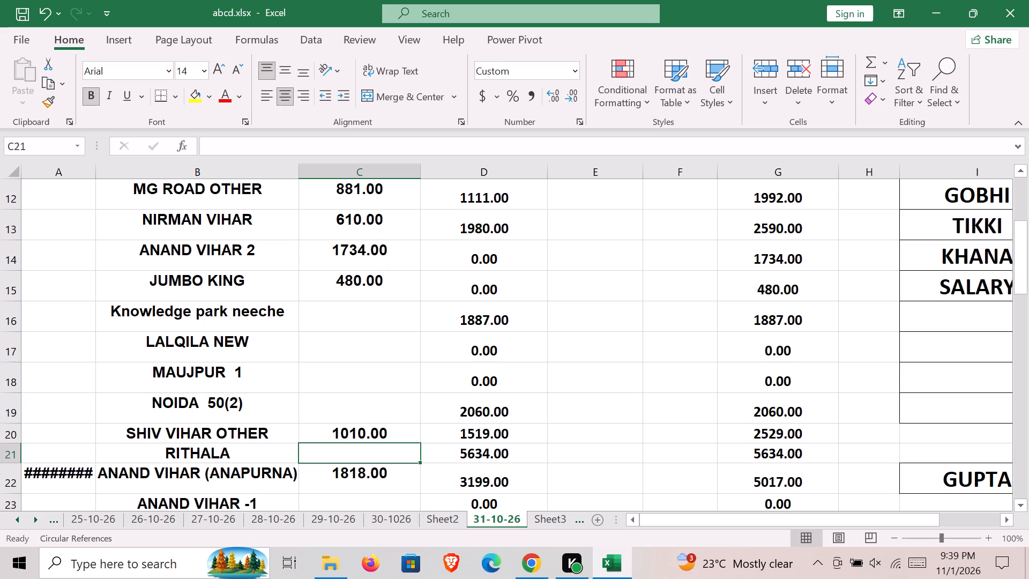
pyautogui.press('Down')
pyautogui.press('Down')
pyautogui.press('Down')
pyautogui.press('Down')
pyautogui.press('Down')
pyautogui.press('Down')
pyautogui.press('Down')
pyautogui.press('Down')
pyautogui.press('Down')
pyautogui.press('Down')
pyautogui.press('Down')
pyautogui.press('Down')
pyautogui.press('Down')
pyautogui.press('Down')
pyautogui.press('Down')
pyautogui.press('Down')
pyautogui.press('Down')
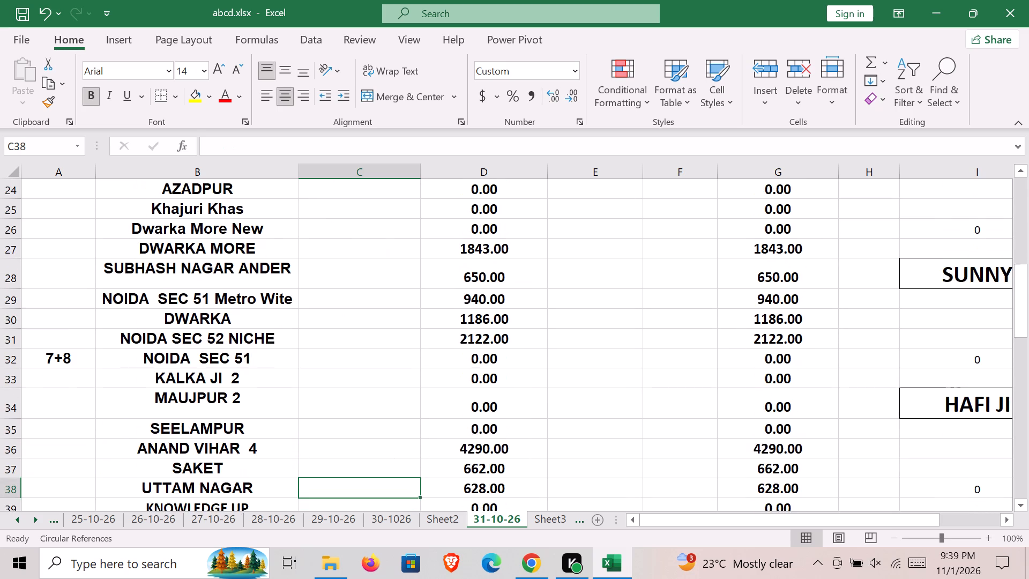
pyautogui.press('Down')
pyautogui.press('Down')
pyautogui.press('Down')
pyautogui.press('Down')
pyautogui.press('Down')
pyautogui.press('Up')
pyautogui.press('Up')
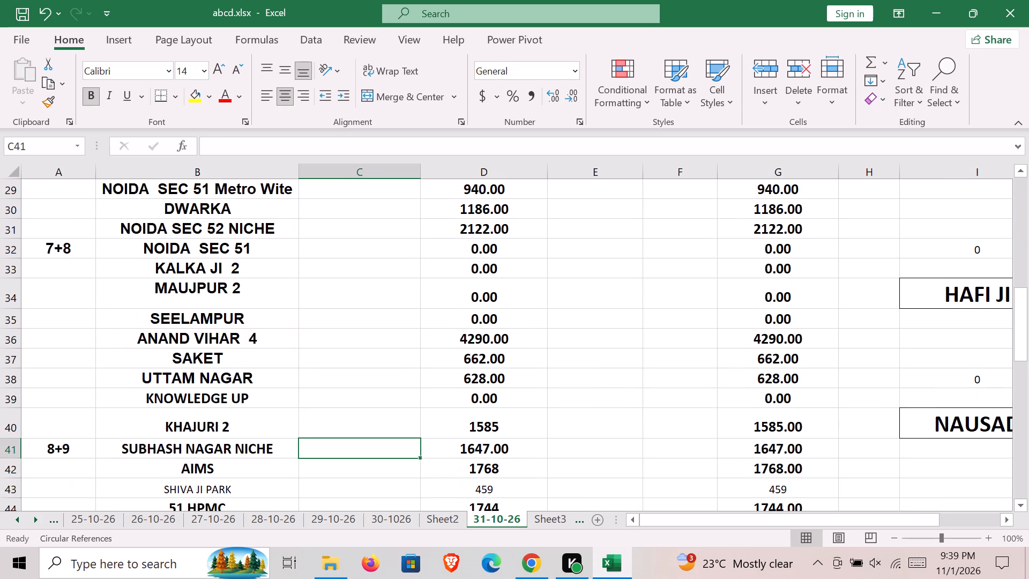
pyautogui.write('252')
pyautogui.press('Up')
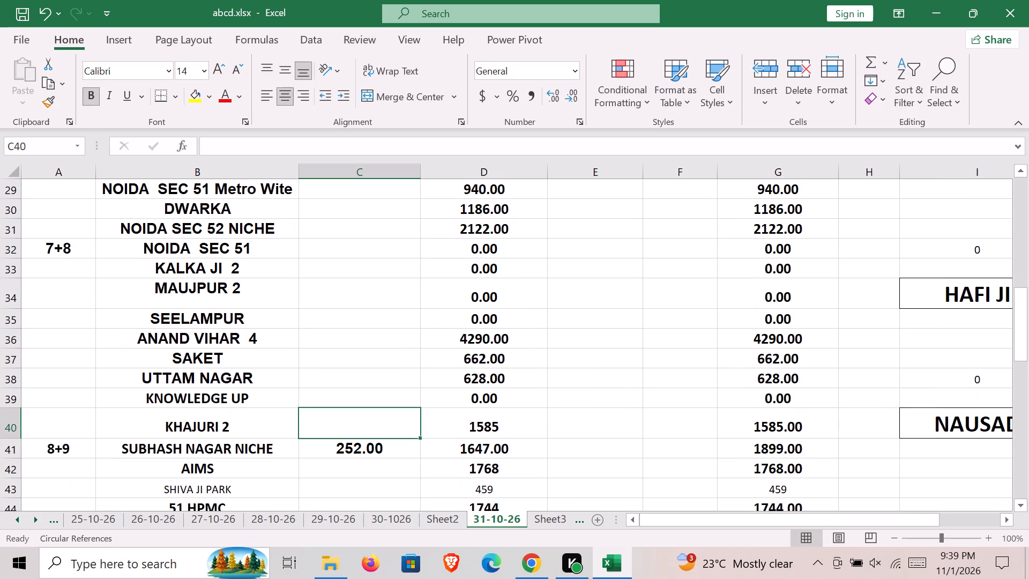
# Enter a Debit Amount of 594 for SAKET.
pyautogui.press('Up')
pyautogui.press('Up')
pyautogui.press('Up')
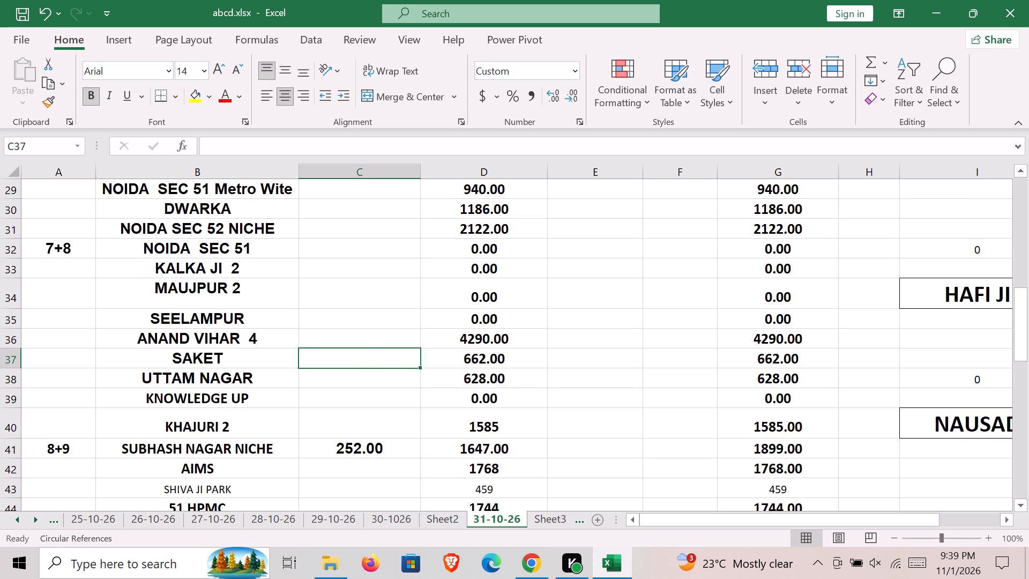
pyautogui.write('594')
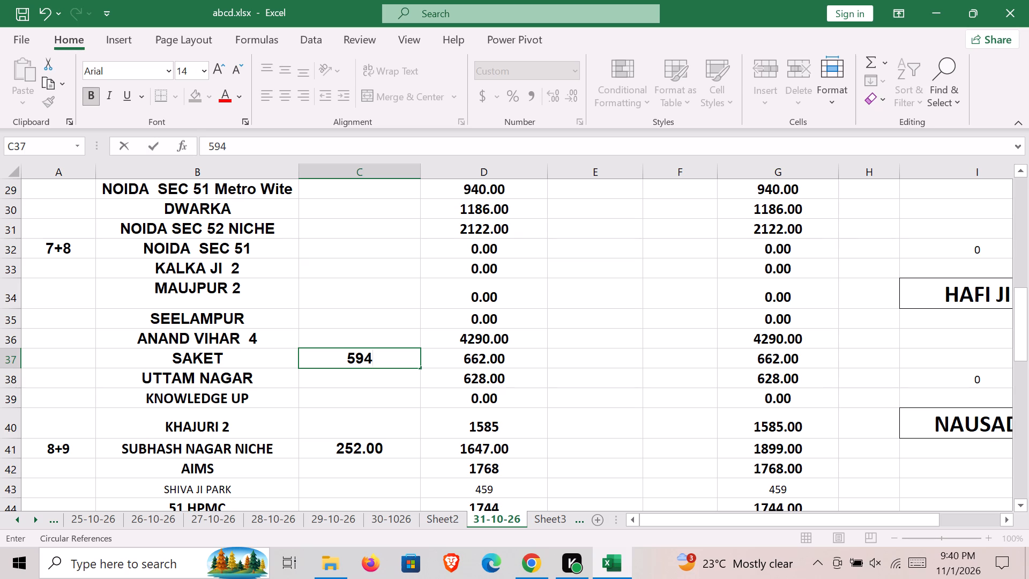
pyautogui.press('Up')
# Enter a Debit Amount of 906 for the DWARKA outlet.
pyautogui.press('Up')
pyautogui.press('Up')
pyautogui.press('Up')
pyautogui.press('Up')
pyautogui.press('Up')
pyautogui.press('Up')
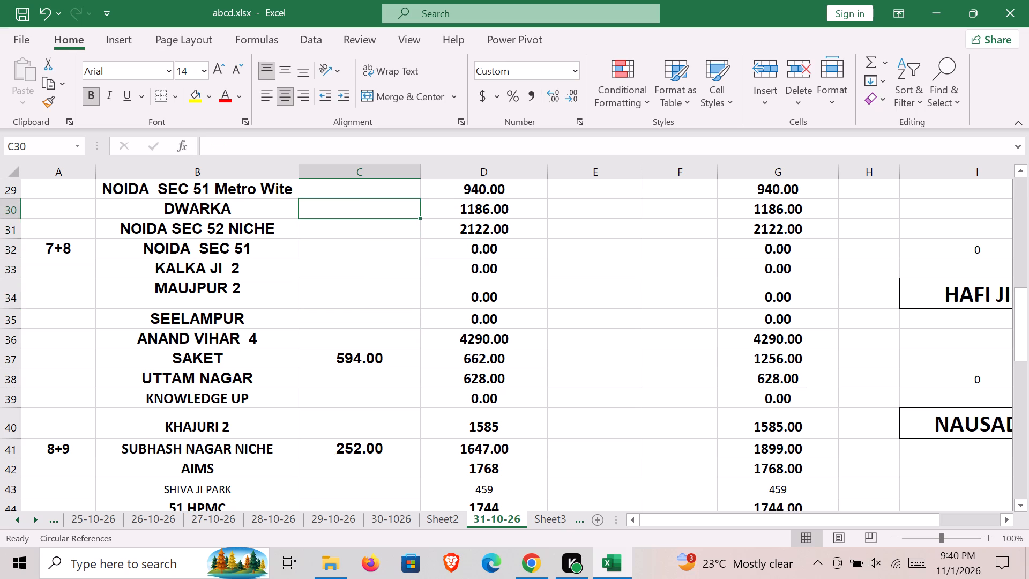
pyautogui.write('906')
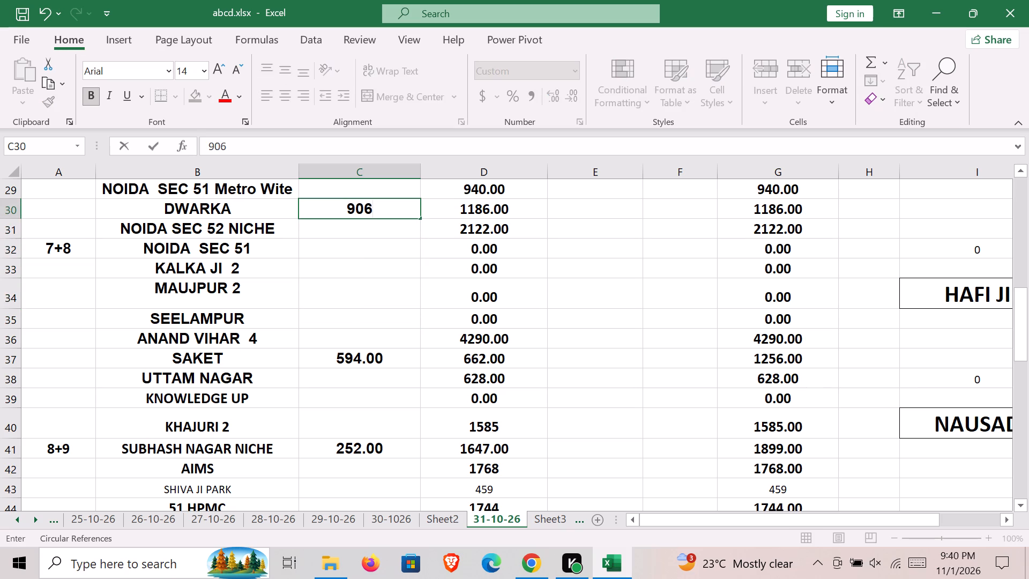
pyautogui.press('Up')
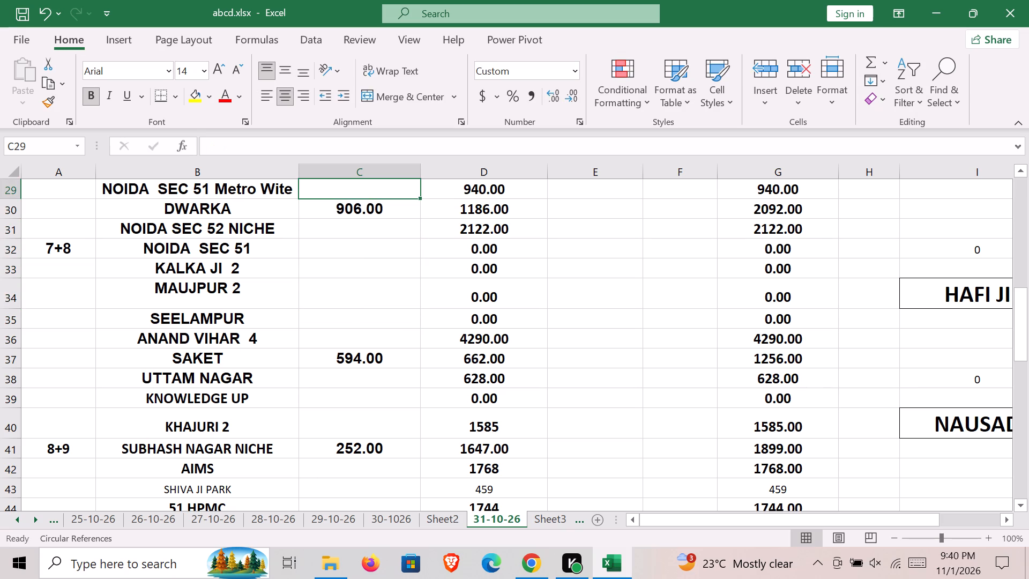
# Enter a Debit Amount of 1244 for Khajuri Khas.
pyautogui.press('Up')
pyautogui.press('Up')
pyautogui.press('Up')
pyautogui.press('Up')
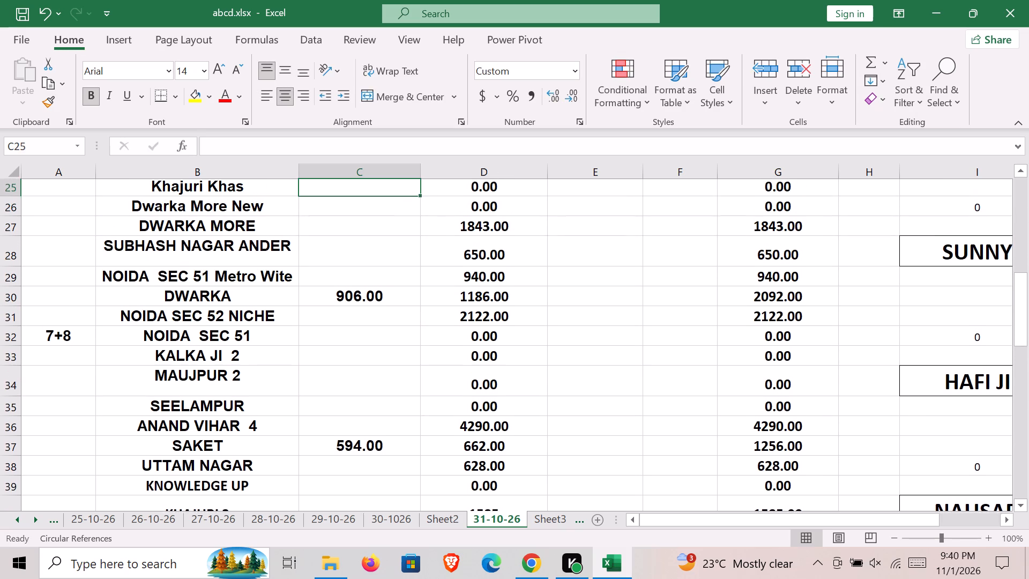
pyautogui.press('Up')
pyautogui.press('Up')
pyautogui.press('Down')
pyautogui.press('Down')
pyautogui.write('1244')
pyautogui.press('Up')
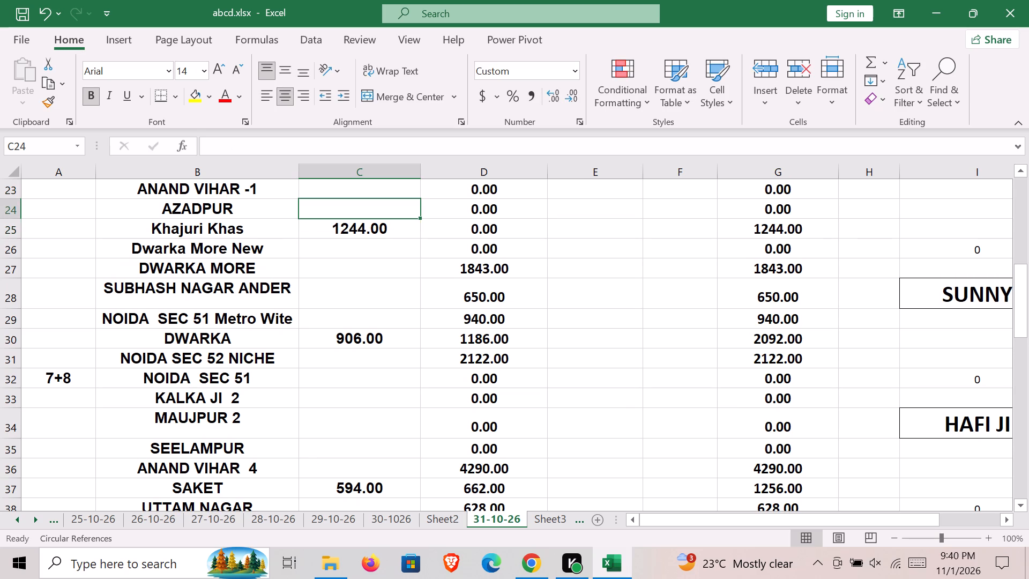
# Enter a Debit Amount of 924 for UTTAM NAGAR.
pyautogui.press('Down')
pyautogui.press('Down')
pyautogui.press('Down')
pyautogui.press('Down')
pyautogui.press('Down')
pyautogui.press('Down')
pyautogui.press('Down')
pyautogui.press('Down')
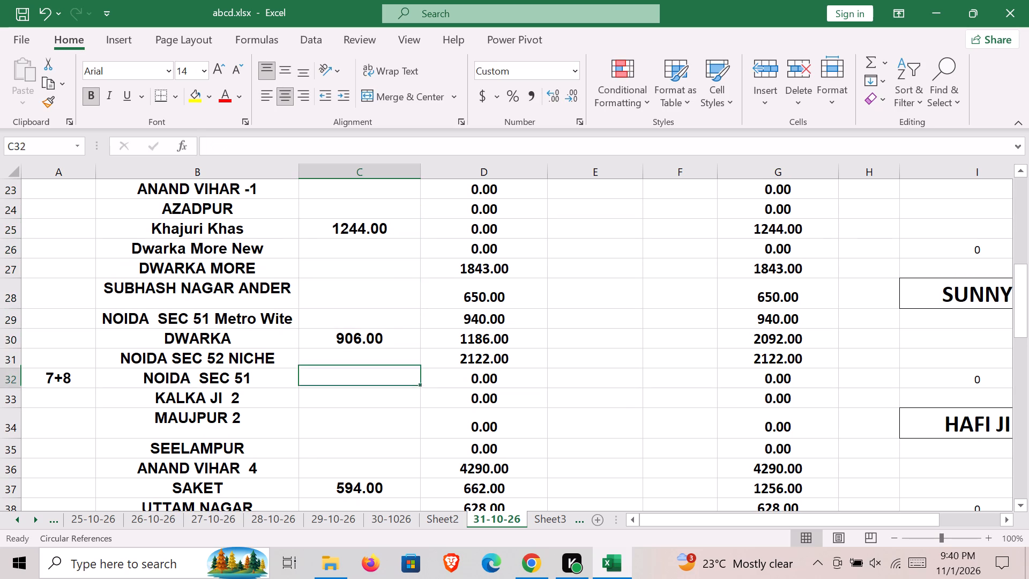
pyautogui.press('Down')
pyautogui.press('Down')
pyautogui.press('Down')
pyautogui.press('Down')
pyautogui.press('Down')
pyautogui.press('Down')
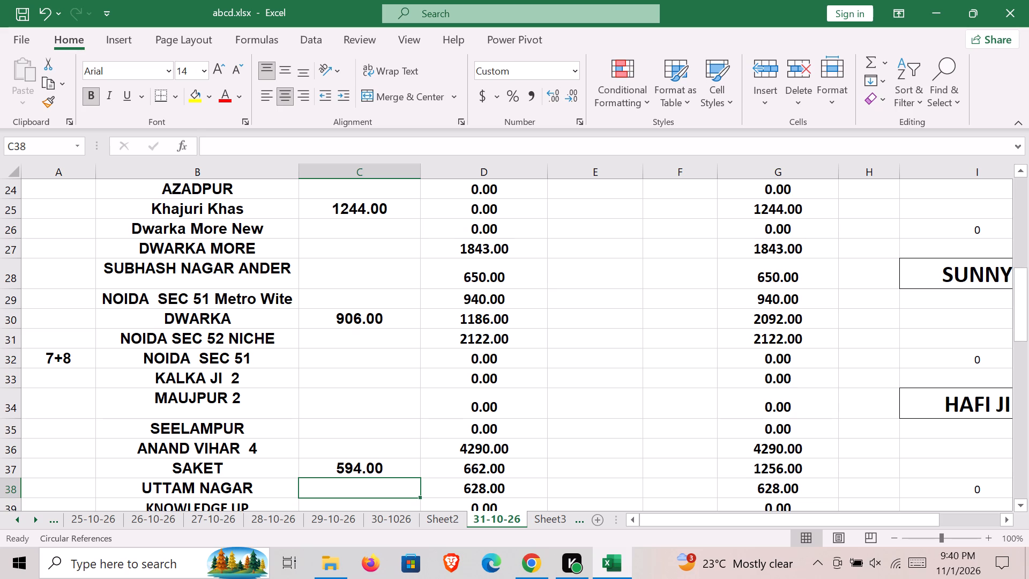
pyautogui.write('924')
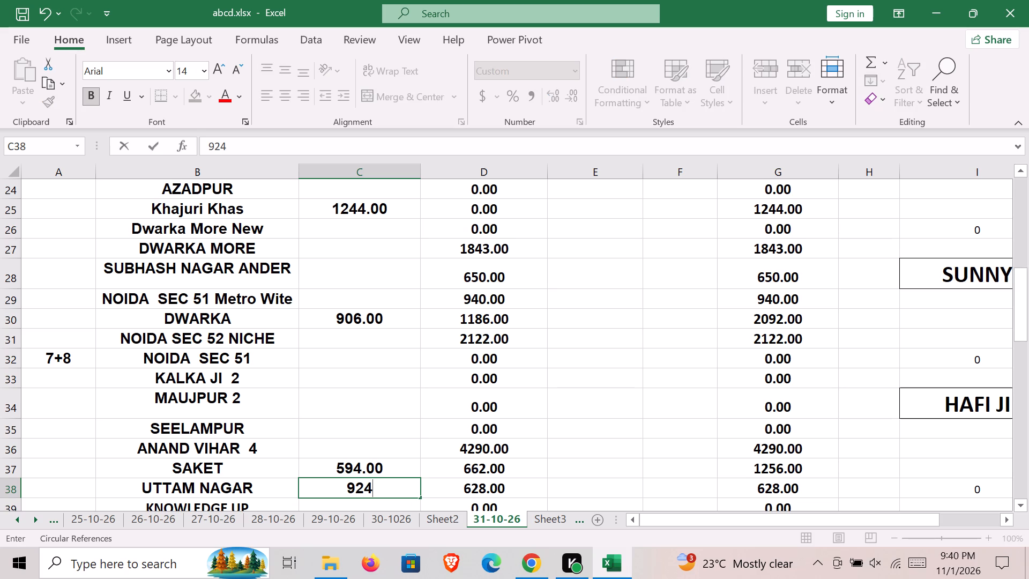
pyautogui.press('Up')
# Enter a Debit Amount of 700 for LALQILA NEW, near the start of the outlet list.
pyautogui.press('Up')
pyautogui.press('Up')
pyautogui.press('Up')
pyautogui.press('Up')
pyautogui.press('Up')
pyautogui.press('Up')
pyautogui.press('Up')
pyautogui.press('Up')
pyautogui.press('Up')
pyautogui.press('Up')
pyautogui.press('Up')
pyautogui.press('Up')
pyautogui.press('Up')
pyautogui.press('Up')
pyautogui.press('Up')
pyautogui.press('Up')
pyautogui.press('Up')
pyautogui.press('Up')
pyautogui.press('Up')
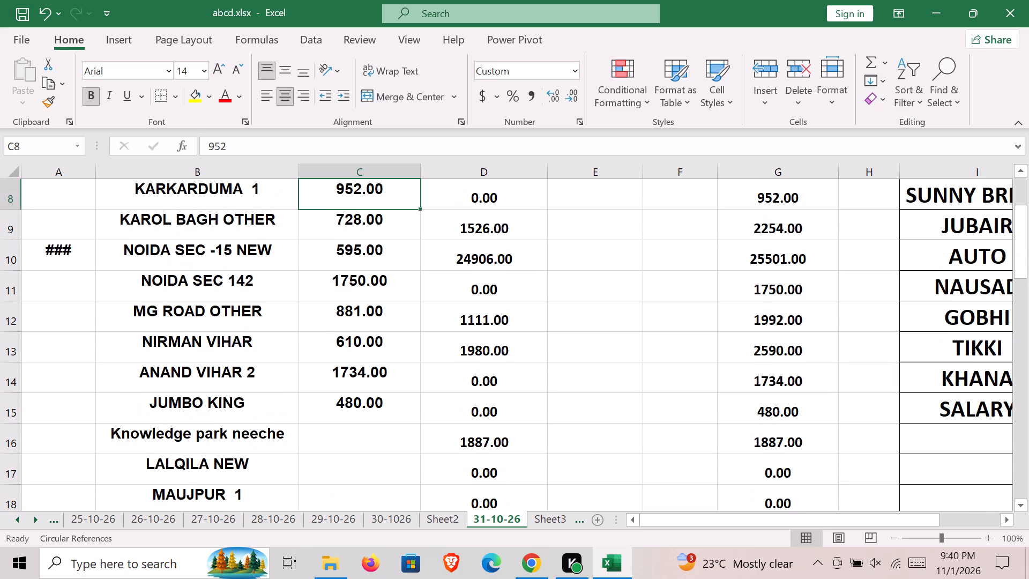
pyautogui.press('Down')
pyautogui.press('Down')
pyautogui.press('Down')
pyautogui.press('Down')
pyautogui.press('Down')
pyautogui.press('Down')
pyautogui.press('Down')
pyautogui.press('Down')
pyautogui.press('Down')
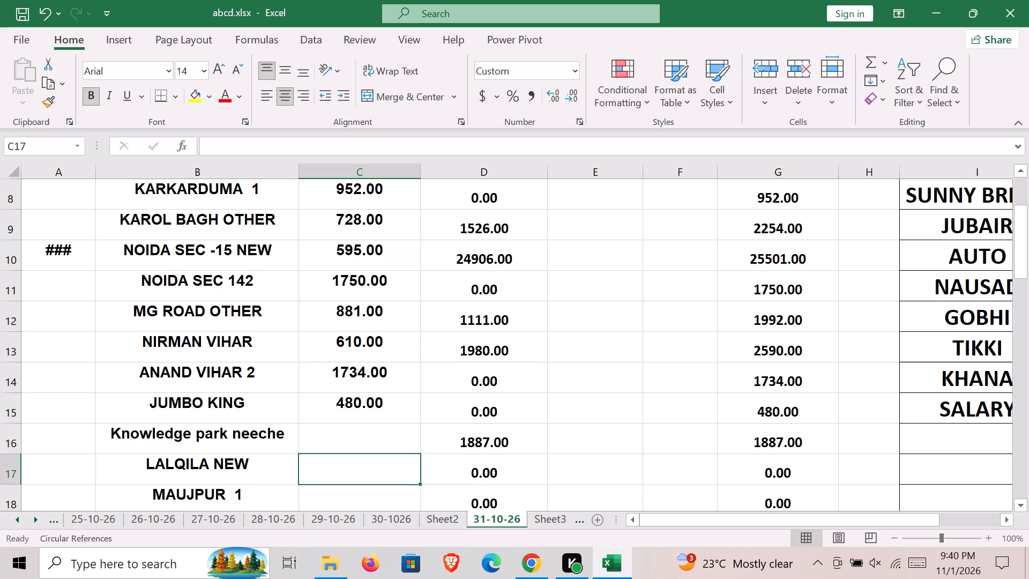
pyautogui.write('700')
pyautogui.press('Down')
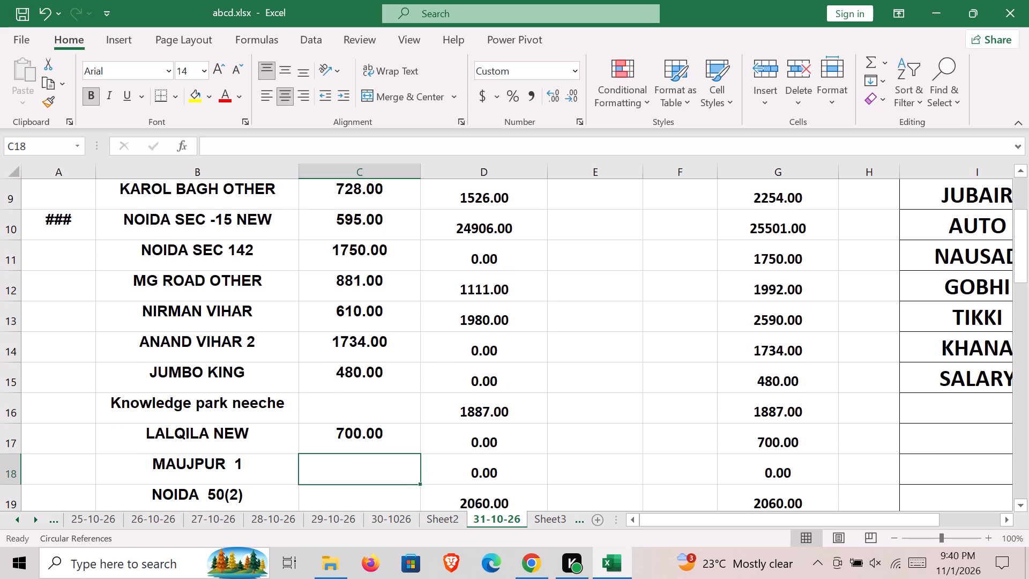
# Enter a Debit Amount of 1838 for the AZADPUR outlet.
pyautogui.press('Down')
pyautogui.press('Down')
pyautogui.press('Down')
pyautogui.press('Down')
pyautogui.press('Down')
pyautogui.press('Down')
pyautogui.press('Down')
pyautogui.press('Down')
pyautogui.press('Up')
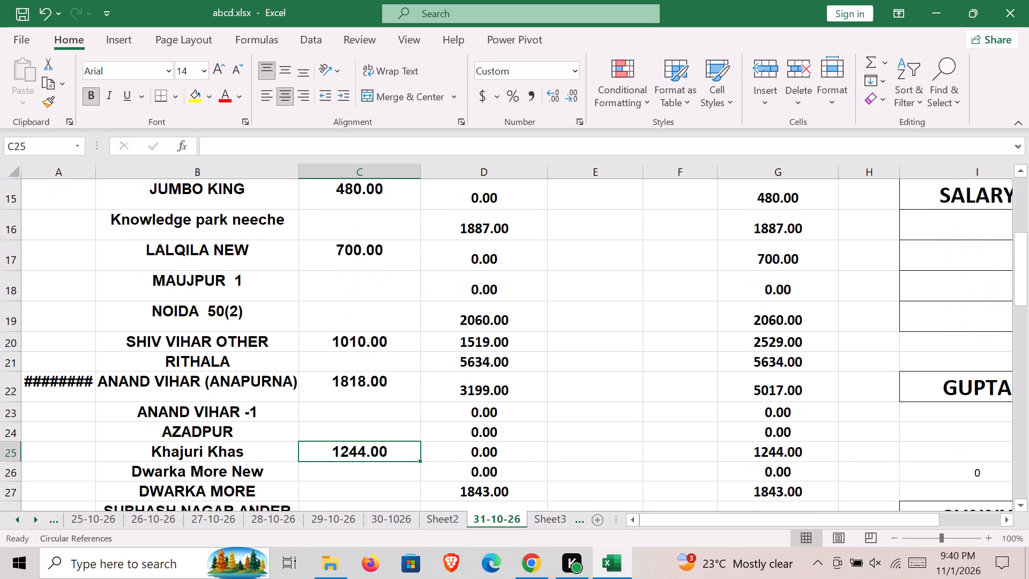
pyautogui.press('Up')
pyautogui.write('1838')
pyautogui.press('Down')
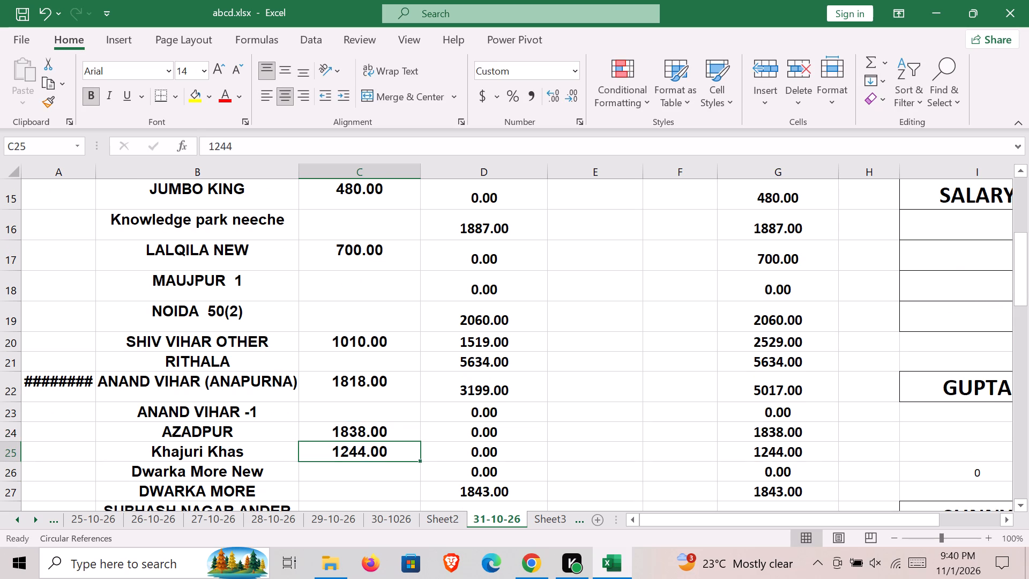
# Enter a Debit Amount of 1199 for Knowledge park neeche.
pyautogui.press('Up')
pyautogui.press('Up')
pyautogui.press('Up')
pyautogui.press('Up')
pyautogui.press('Up')
pyautogui.press('Up')
pyautogui.press('Up')
pyautogui.press('Up')
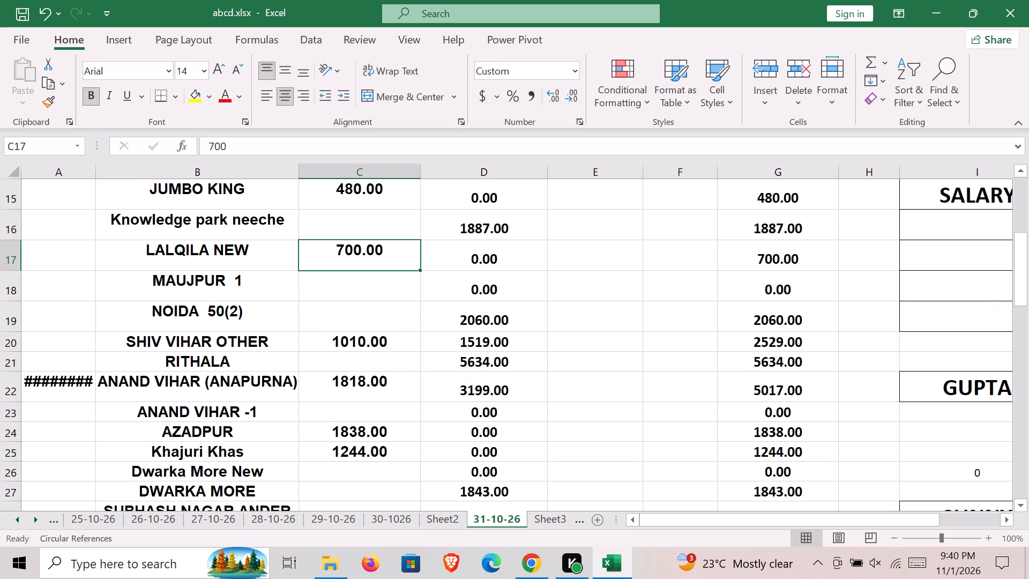
pyautogui.press('Up')
pyautogui.press('Down')
pyautogui.press('Up')
pyautogui.press('Up')
pyautogui.press('Down')
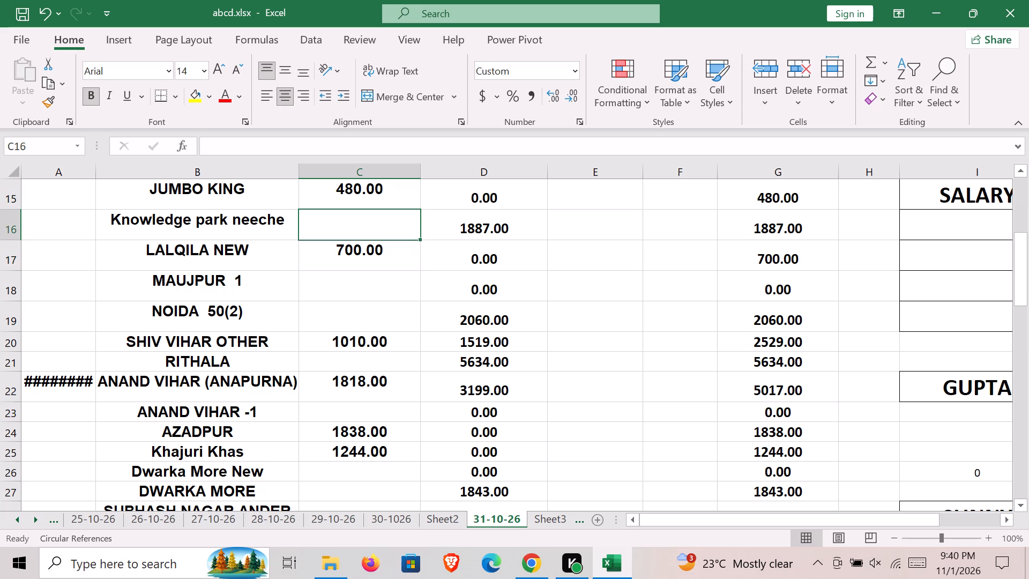
pyautogui.write('1199')
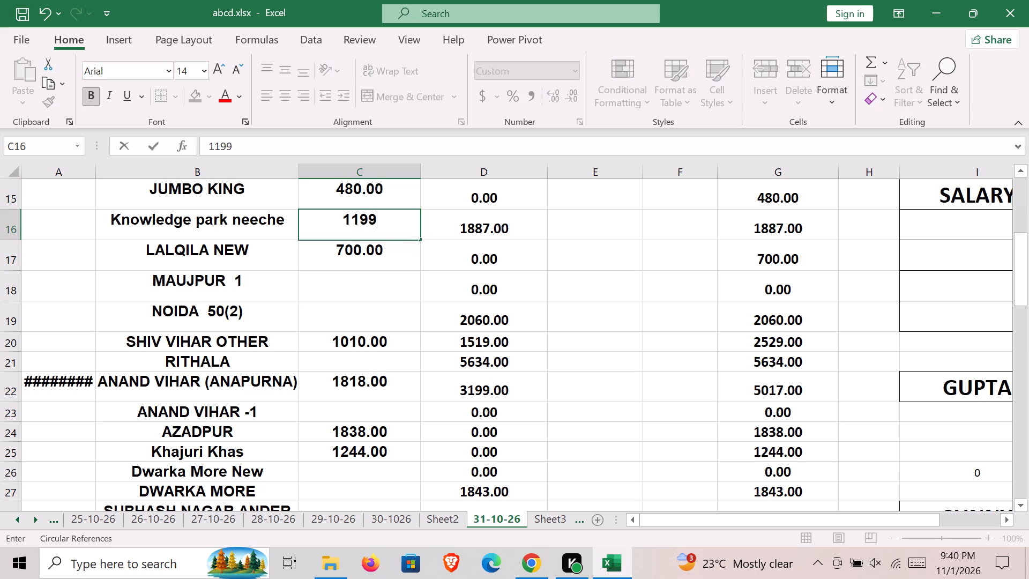
pyautogui.press('Down')
# Enter a Debit Amount of 548 for the RITHALA outlet.
pyautogui.press('Down')
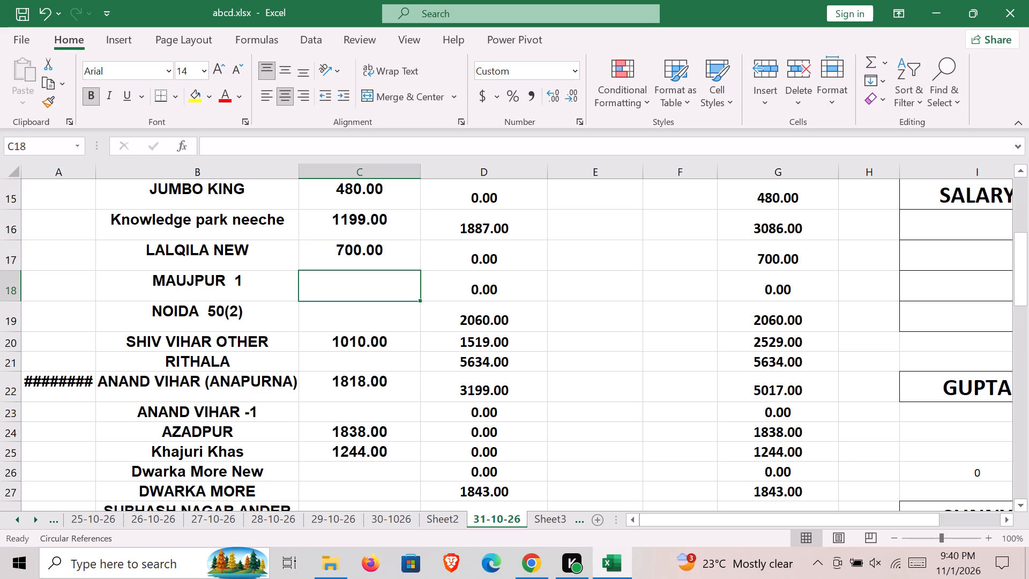
pyautogui.press('Down')
pyautogui.press('Down')
pyautogui.press('Down')
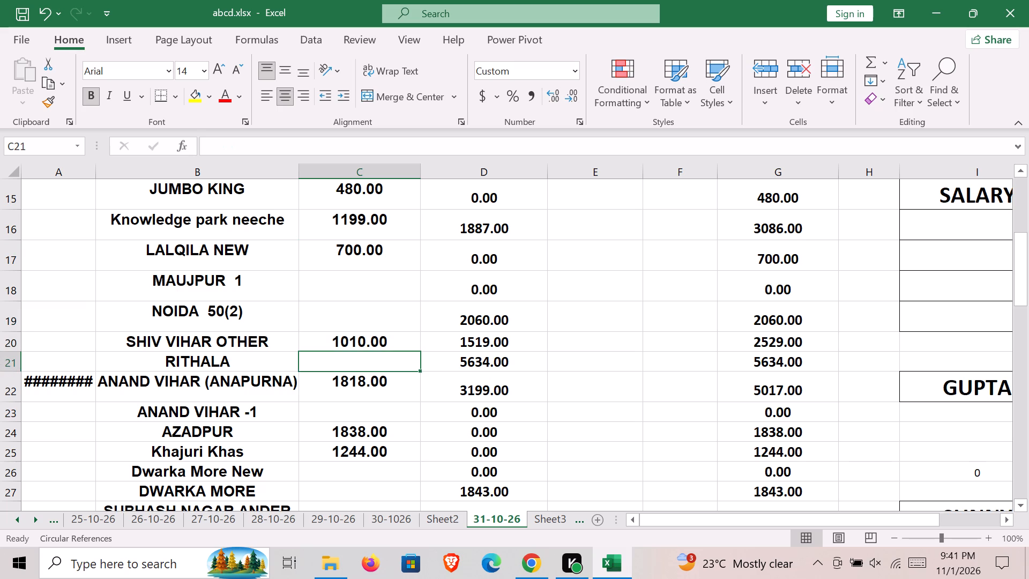
pyautogui.write('548')
pyautogui.press('Down')
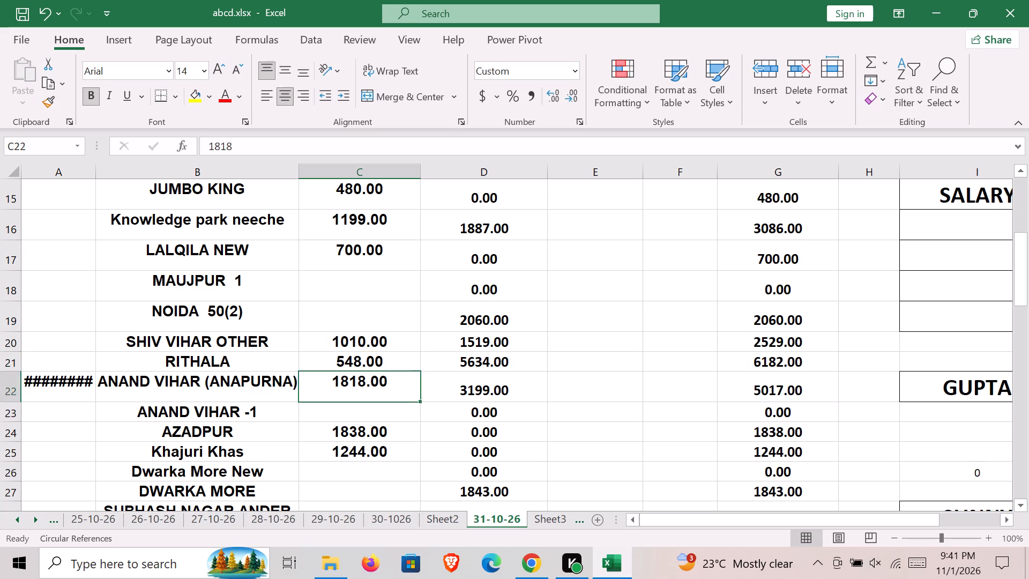
# Enter a Debit Amount of 390 for ANAND VIHAR 4, further down the outlet list.
pyautogui.press('Down')
pyautogui.press('Down')
pyautogui.press('Up')
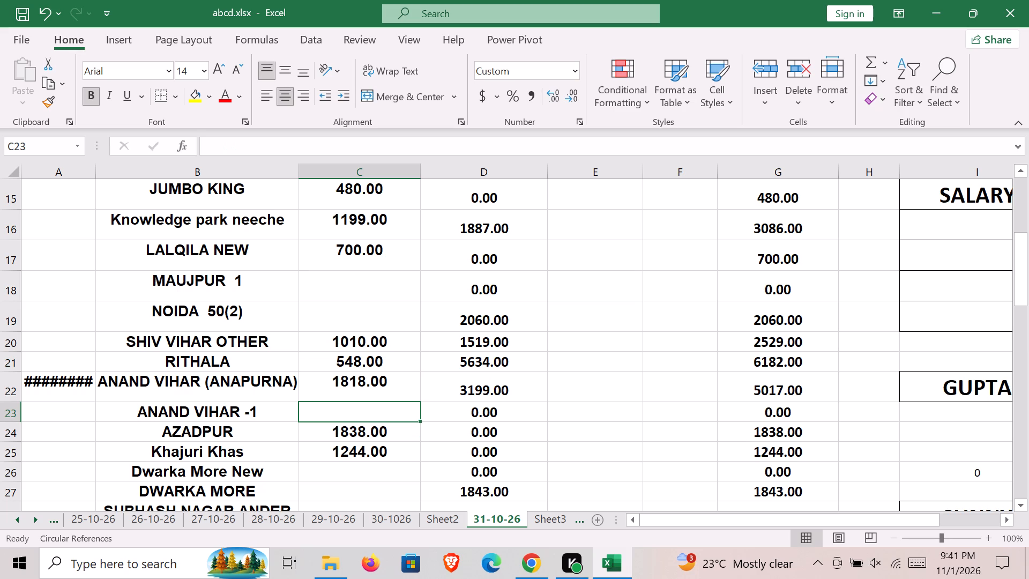
pyautogui.press('Down')
pyautogui.press('Down')
pyautogui.press('Down')
pyautogui.press('Down')
pyautogui.press('Down')
pyautogui.press('Down')
pyautogui.press('Down')
pyautogui.press('Down')
pyautogui.press('Down')
pyautogui.press('Down')
pyautogui.press('Down')
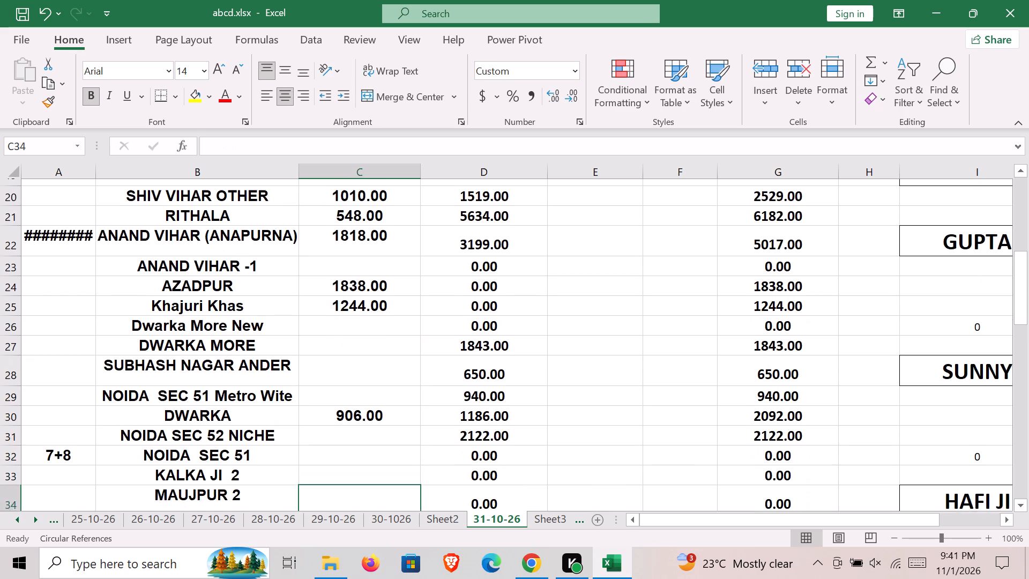
pyautogui.press('Down')
pyautogui.press('Down')
pyautogui.press('Down')
pyautogui.press('Down')
pyautogui.press('Up')
pyautogui.press('Up')
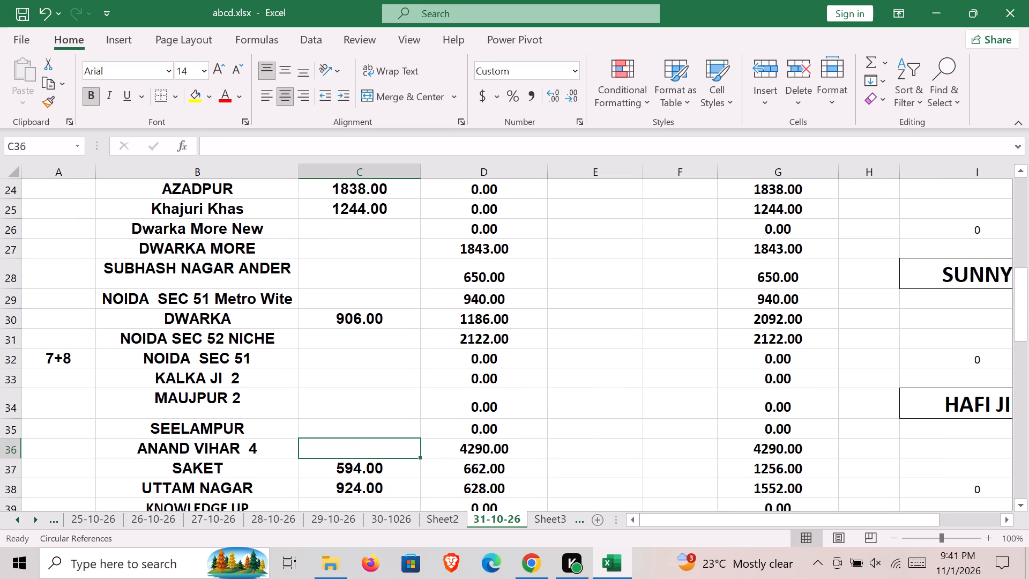
pyautogui.write('390')
pyautogui.press('Up')
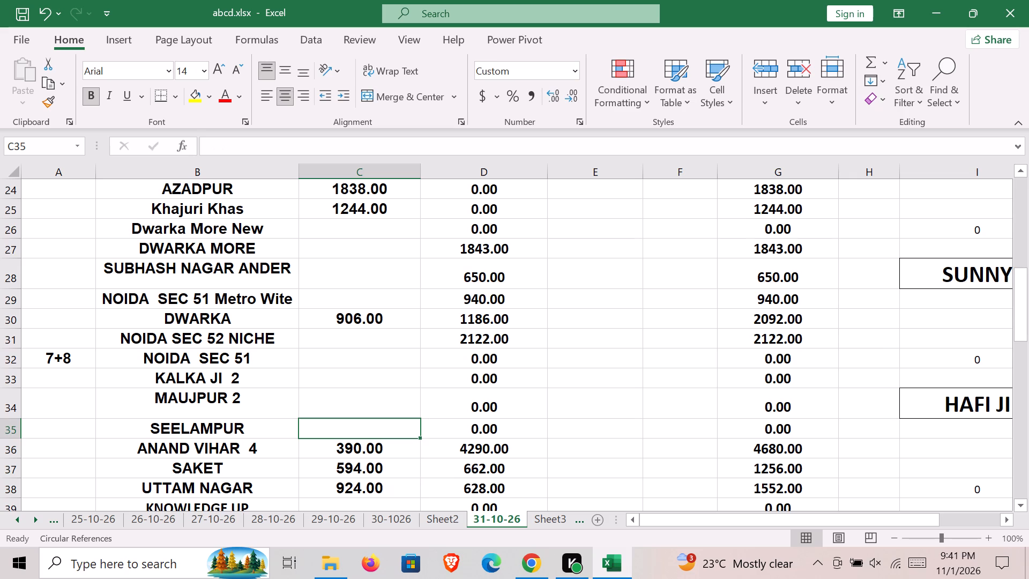
# Enter a Debit Amount of 938 for the MAUJPUR 2 outlet.
pyautogui.press('Up')
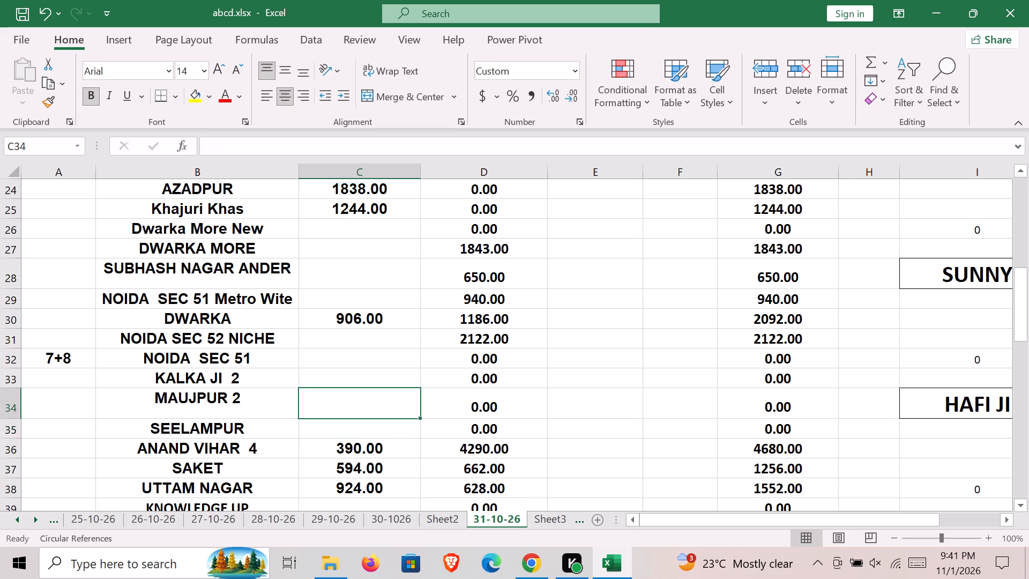
pyautogui.write('938')
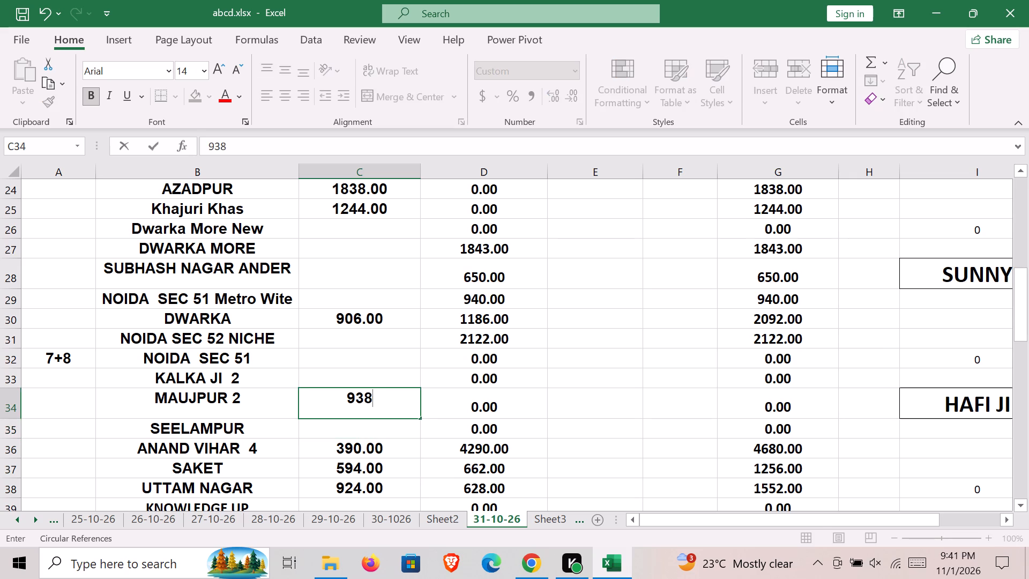
pyautogui.press('Up')
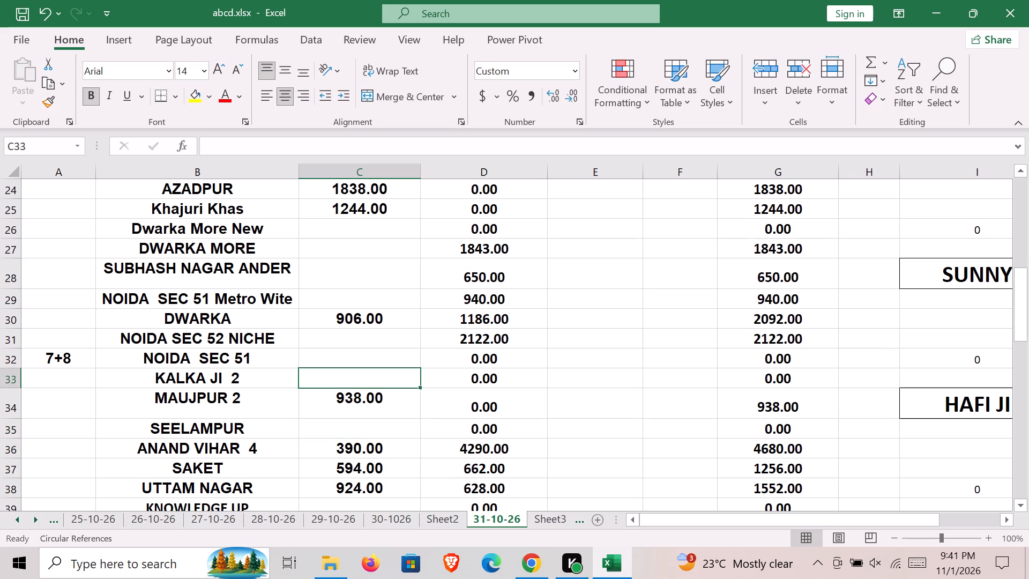
# Enter a Debit Amount of 1812 for ANAND VIHAR -1, just above AZADPUR in the outlet list.
pyautogui.press('Up')
pyautogui.press('Up')
pyautogui.press('Up')
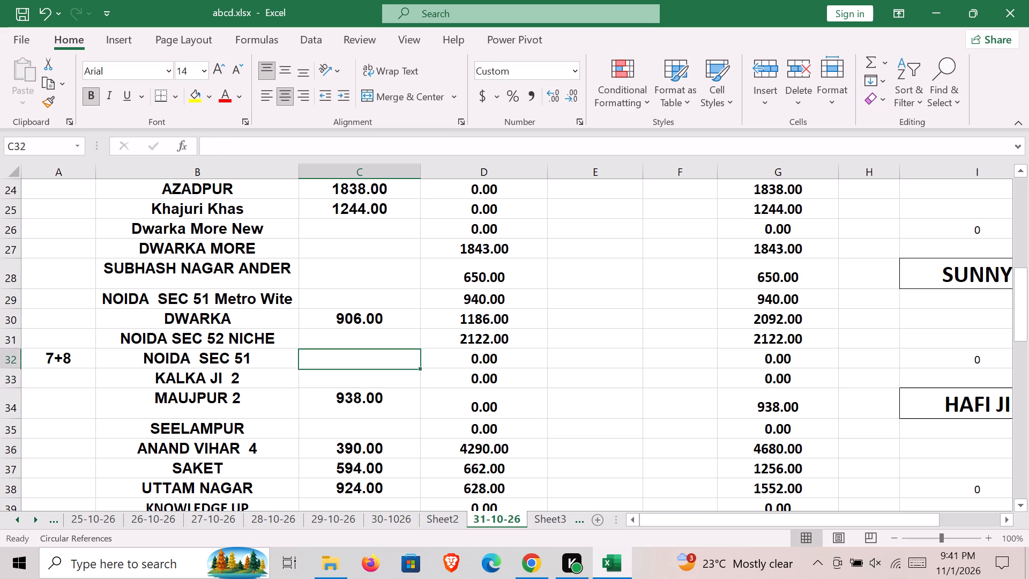
pyautogui.press('Up')
pyautogui.press('Up')
pyautogui.press('Up')
pyautogui.press('Up')
pyautogui.press('Up')
pyautogui.press('Up')
pyautogui.press('Up')
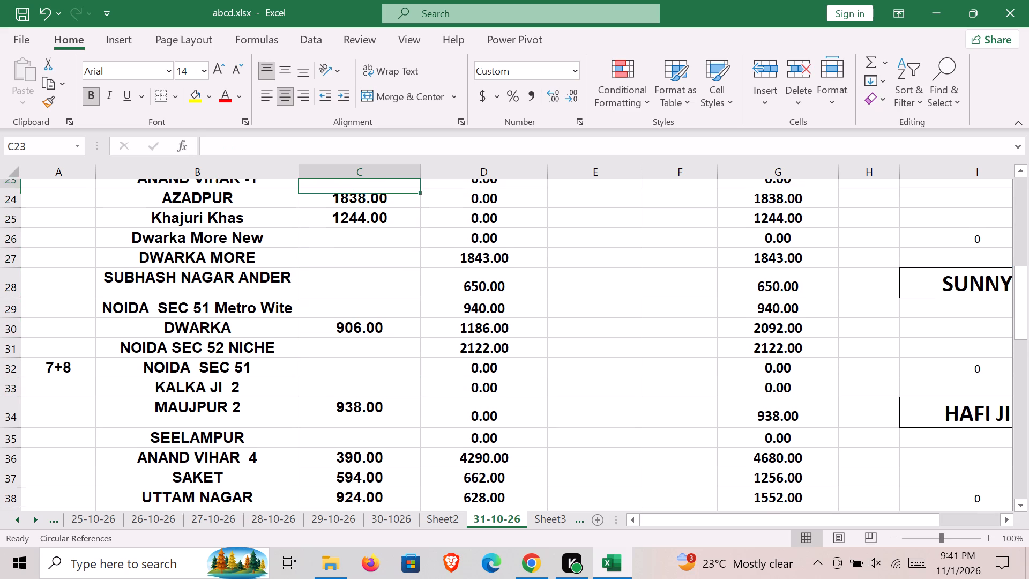
pyautogui.press('Up')
pyautogui.press('Up')
pyautogui.press('Down')
pyautogui.press('Down')
pyautogui.write('1812')
pyautogui.press('Down')
# Enter a Debit Amount of 942 for SUBHASH NAGAR ANDER.
pyautogui.press('Down')
pyautogui.press('Down')
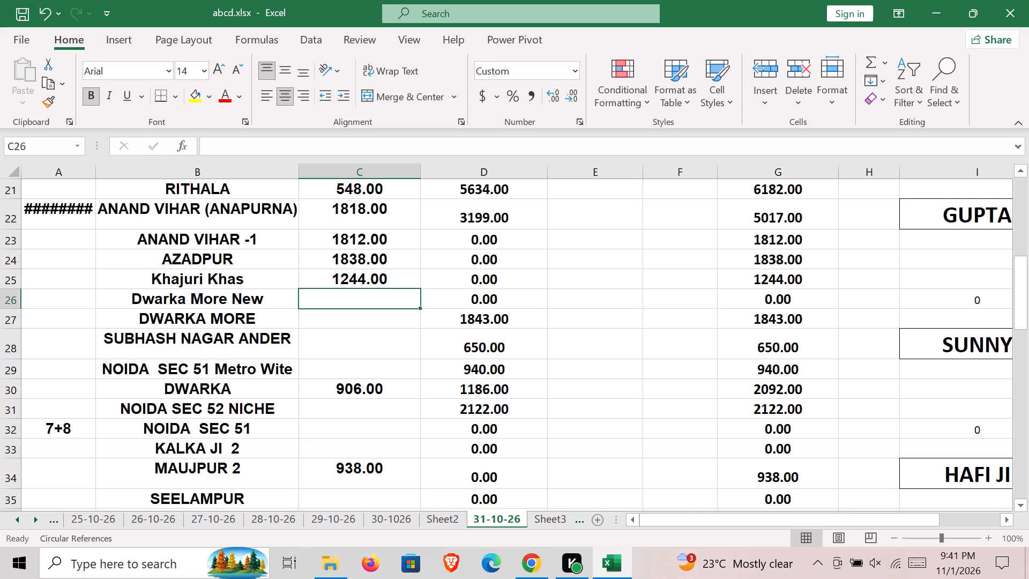
pyautogui.press('Down')
pyautogui.press('Down')
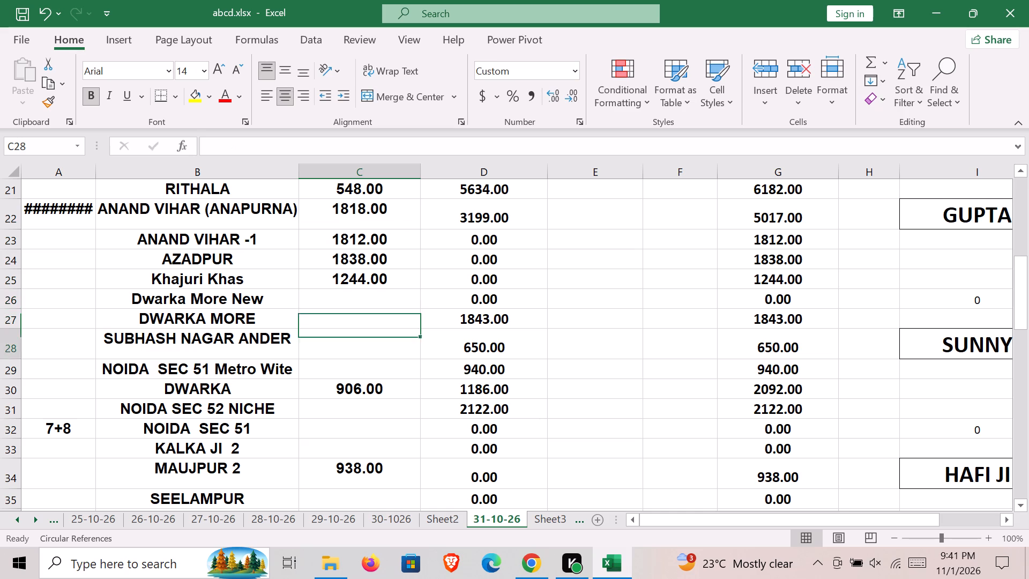
pyautogui.write('942')
pyautogui.press('Down')
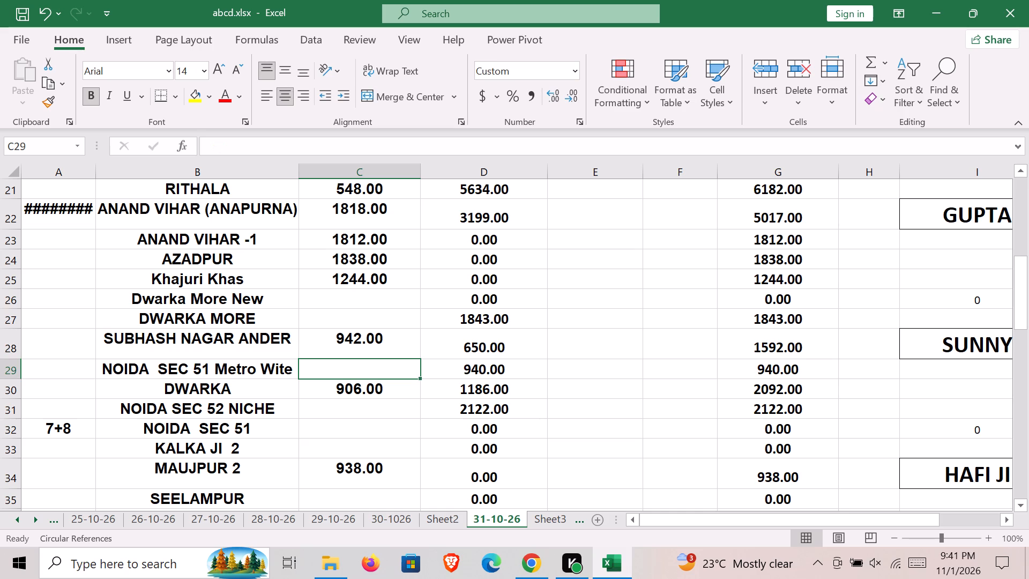
# Find MAUJPUR 1 in the outlet list and enter a Debit Amount of 1084 for it.
pyautogui.press('Down')
pyautogui.press('Down')
pyautogui.press('Down')
pyautogui.press('Down')
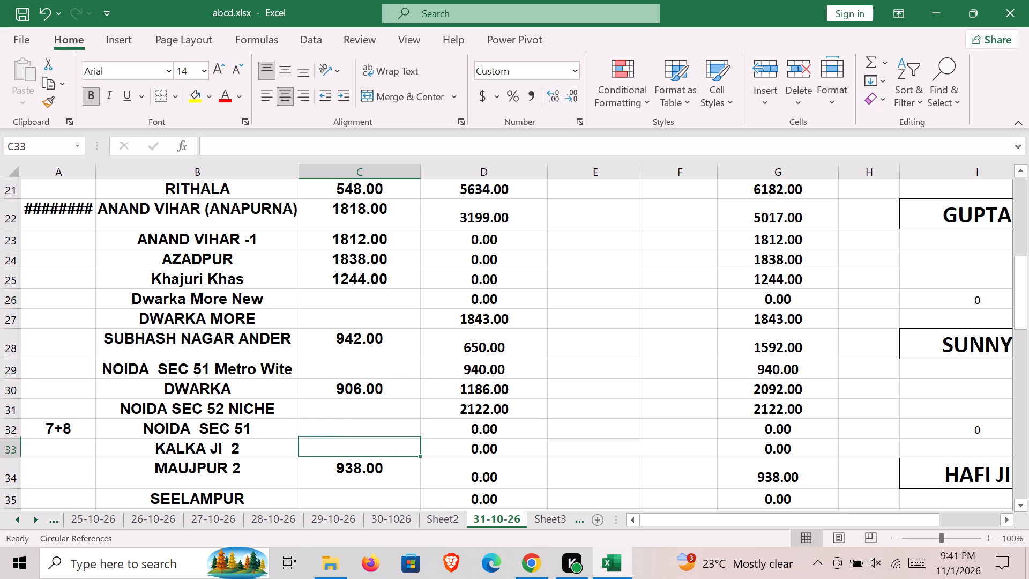
pyautogui.press('Down')
pyautogui.press('Down')
pyautogui.press('Down')
pyautogui.press('Down')
pyautogui.press('Down')
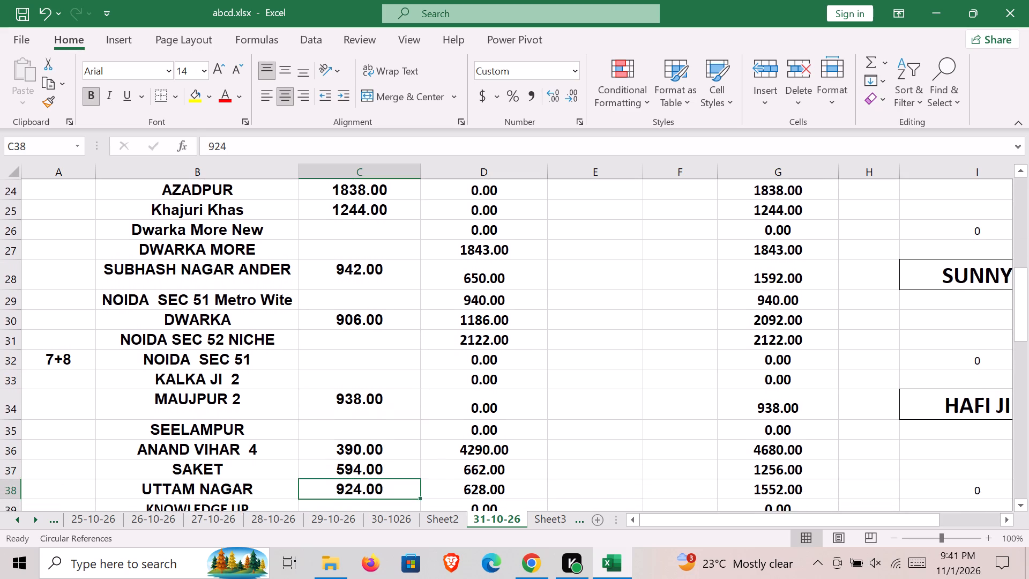
pyautogui.press('Down')
pyautogui.press('Down')
pyautogui.press('Down')
pyautogui.press('Down')
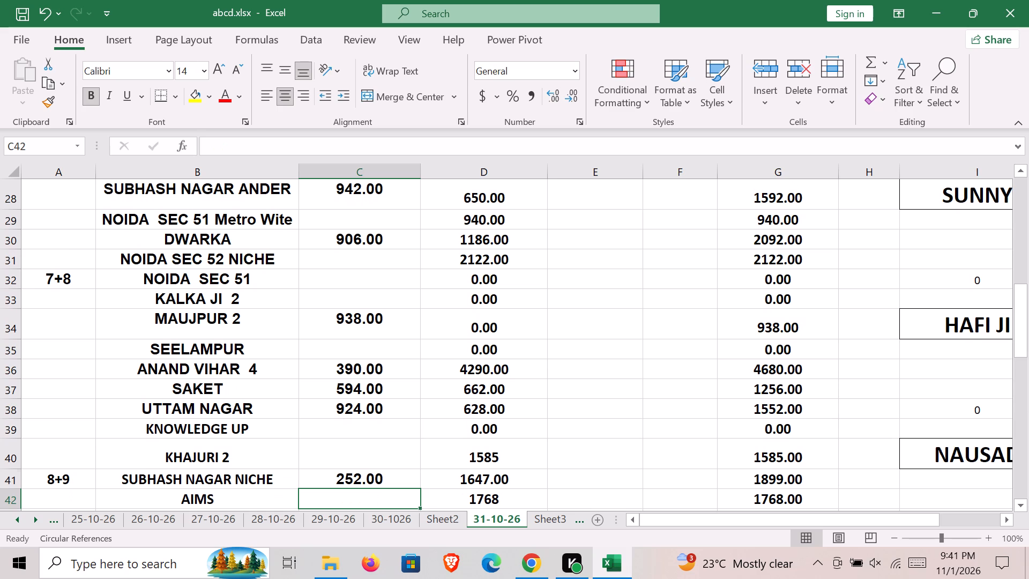
pyautogui.press('Up')
pyautogui.press('Up')
pyautogui.press('Up')
pyautogui.press('Up')
pyautogui.press('Up')
pyautogui.press('Up')
pyautogui.press('Up')
pyautogui.press('Up')
pyautogui.press('Up')
pyautogui.press('Up')
pyautogui.press('Up')
pyautogui.press('Up')
pyautogui.press('Up')
pyautogui.press('Up')
pyautogui.press('Up')
pyautogui.press('Up')
pyautogui.press('Up')
pyautogui.press('Up')
pyautogui.press('Up')
pyautogui.press('Up')
pyautogui.press('Down')
pyautogui.press('Down')
pyautogui.press('Down')
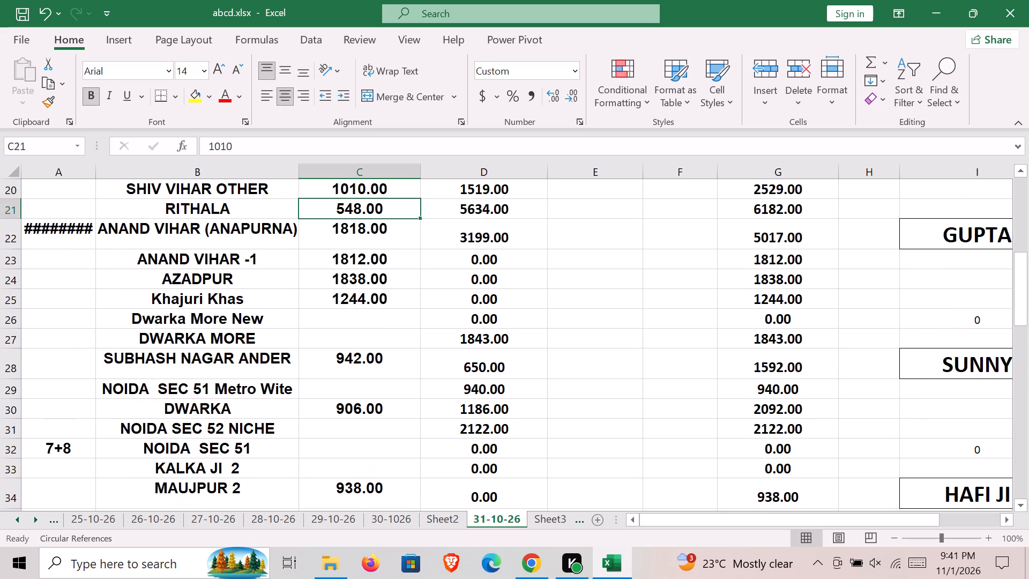
pyautogui.press('Up')
pyautogui.press('Up')
pyautogui.press('Up')
pyautogui.press('Up')
pyautogui.press('Up')
pyautogui.press('Up')
pyautogui.press('Up')
pyautogui.press('Up')
pyautogui.press('Up')
pyautogui.press('Up')
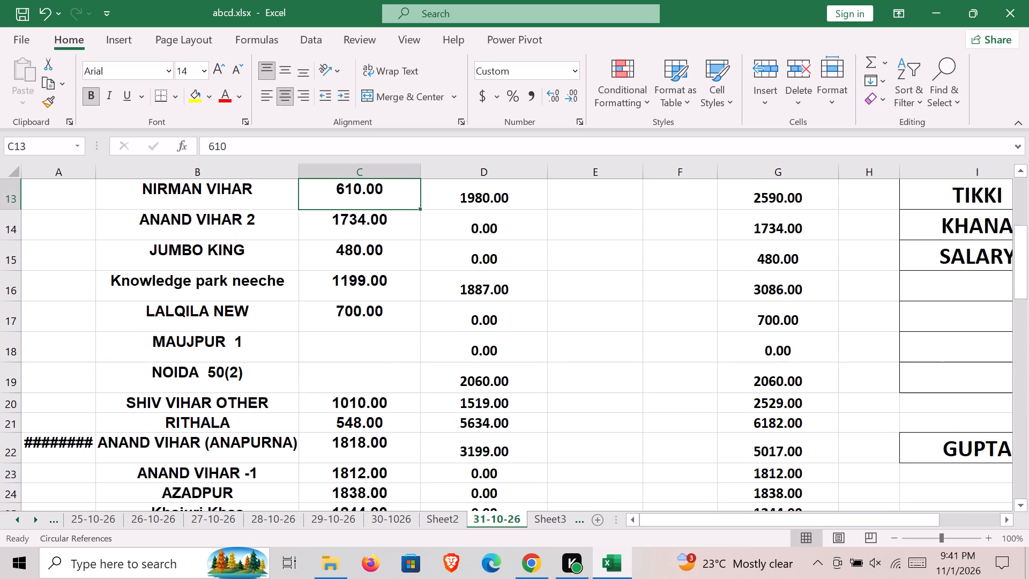
pyautogui.press('Down')
pyautogui.press('Down')
pyautogui.press('Down')
pyautogui.press('Down')
pyautogui.press('Down')
pyautogui.press('Down')
pyautogui.press('Up')
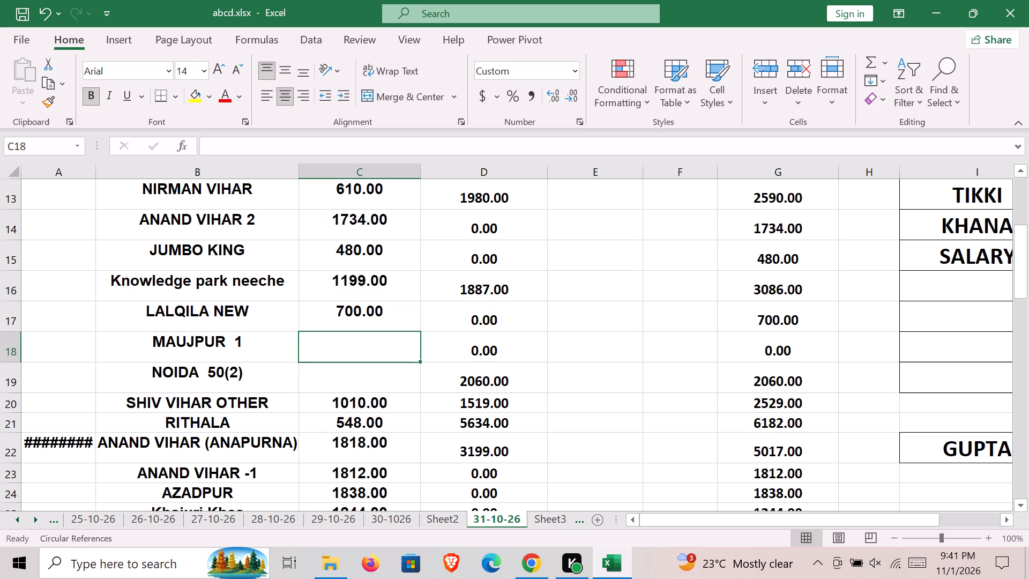
pyautogui.write('1084')
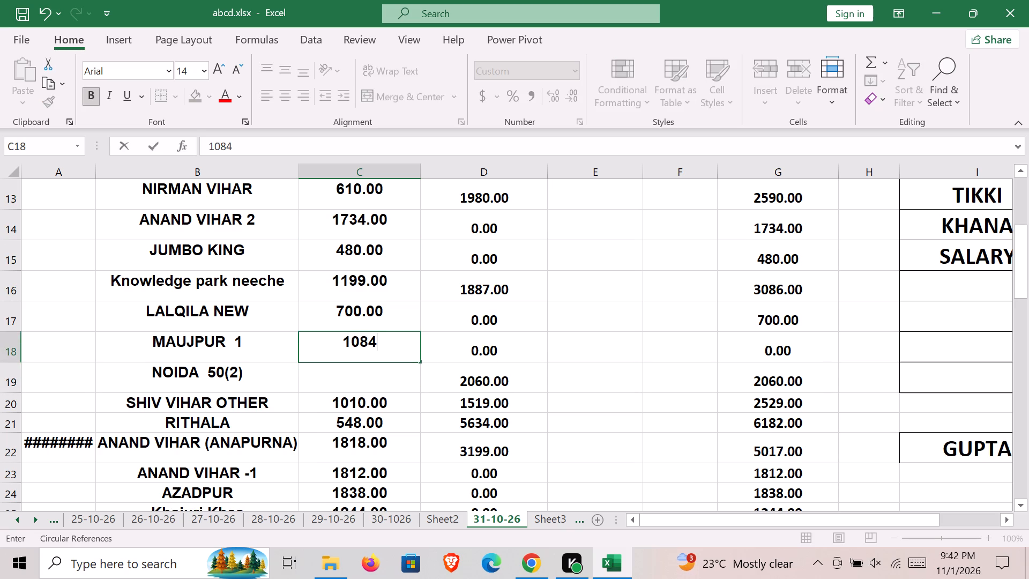
pyautogui.press('Down')
# Enter a Debit Amount of 2071 for the KALKA JI 2 outlet.
pyautogui.press('Down')
pyautogui.press('Down')
pyautogui.press('Down')
pyautogui.press('Down')
pyautogui.press('Down')
pyautogui.press('Down')
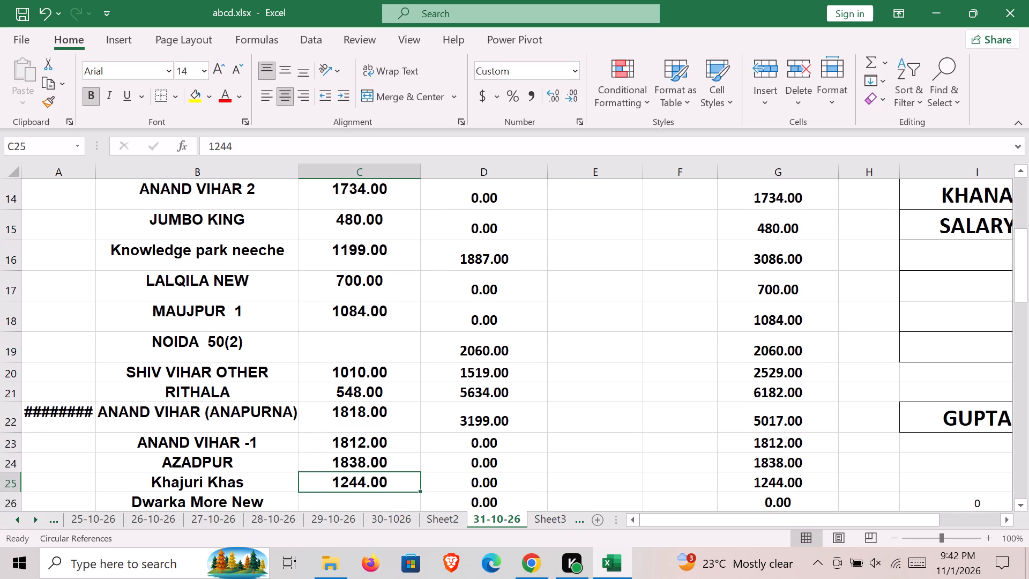
pyautogui.press('Down')
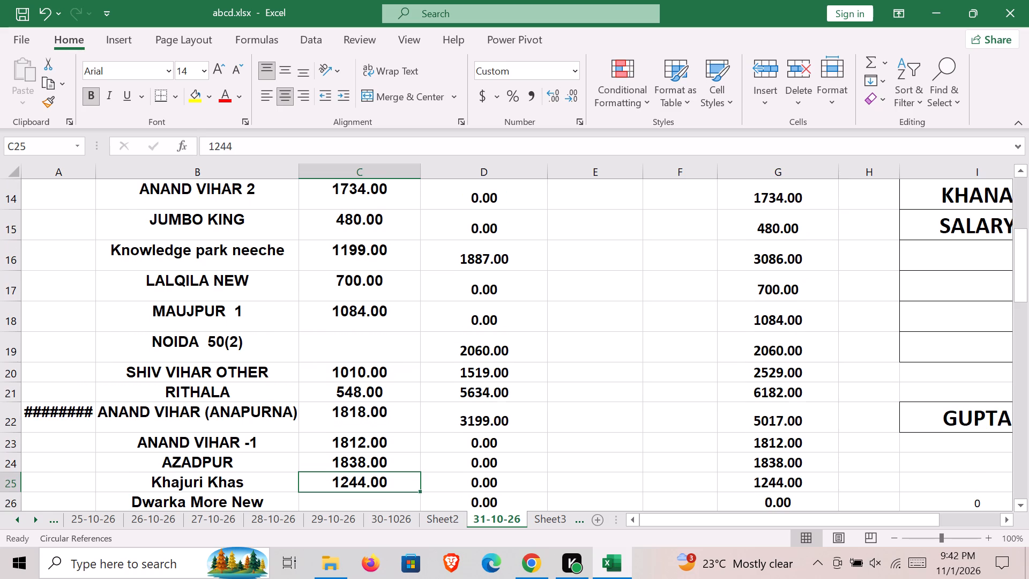
pyautogui.press('Down')
pyautogui.press('Down')
pyautogui.press('Down')
pyautogui.press('Down')
pyautogui.press('Down')
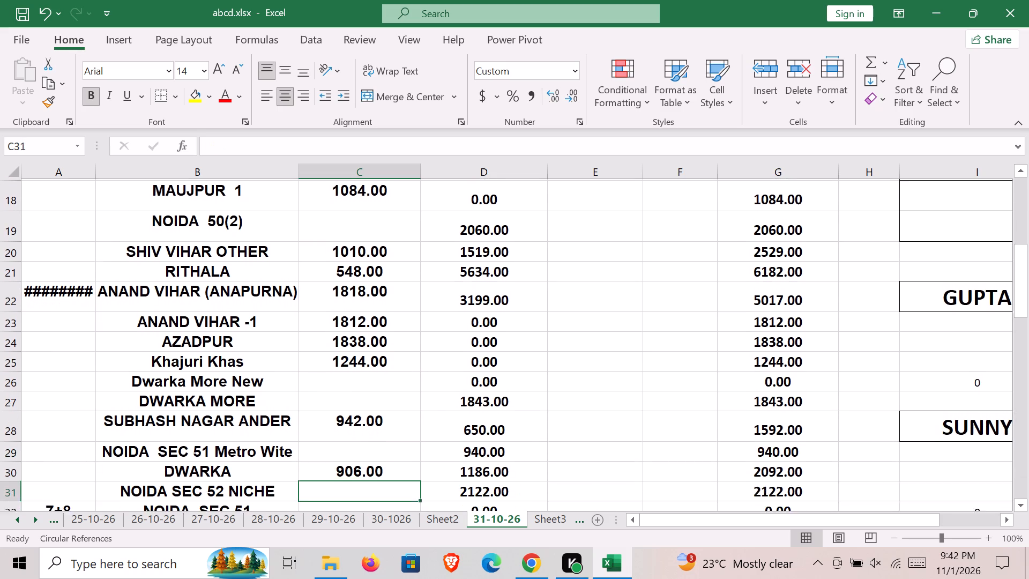
pyautogui.press('Down')
pyautogui.press('Down')
pyautogui.write('2071')
pyautogui.press('Up')
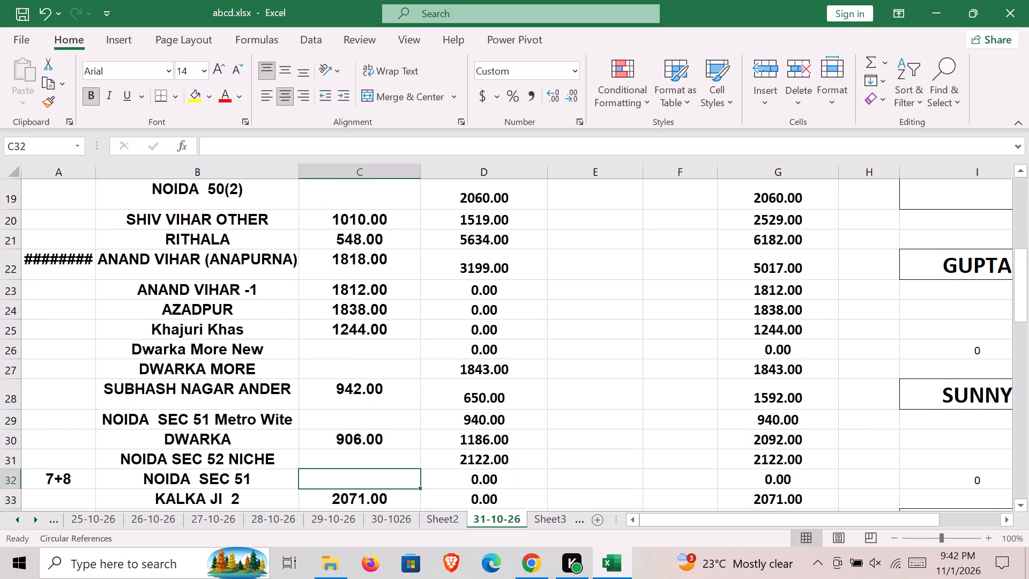
# Enter a Debit Amount of 1858 for the DWARKA MORE outlet.
pyautogui.press('Up')
pyautogui.press('Up')
pyautogui.press('Up')
pyautogui.press('Up')
pyautogui.press('Up')
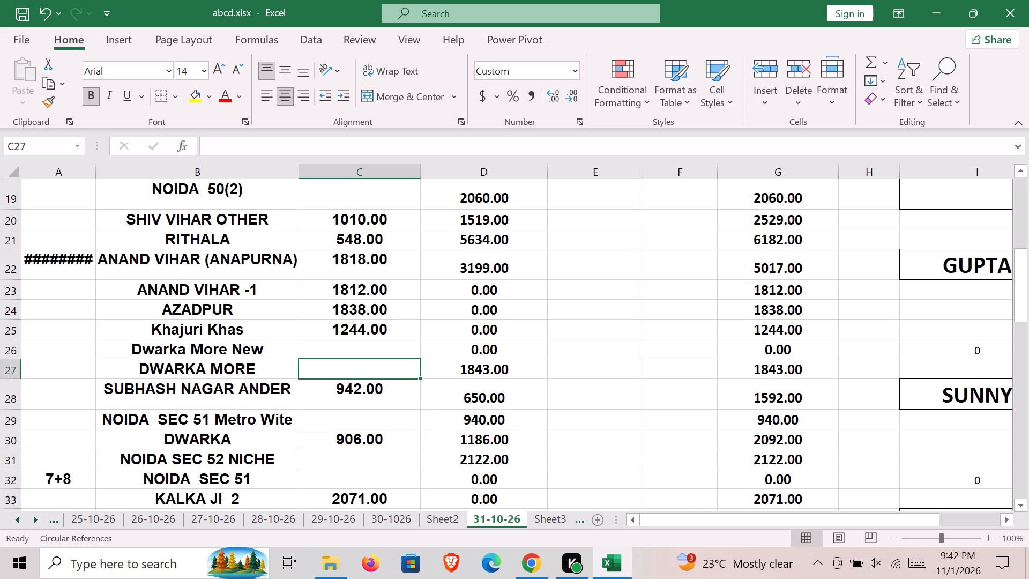
pyautogui.write('1858')
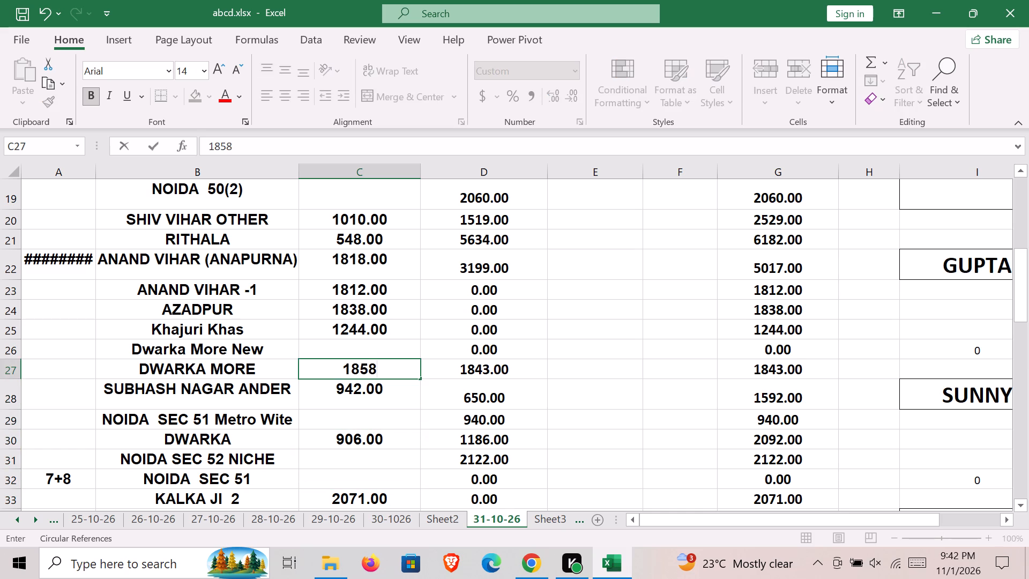
pyautogui.press('Up')
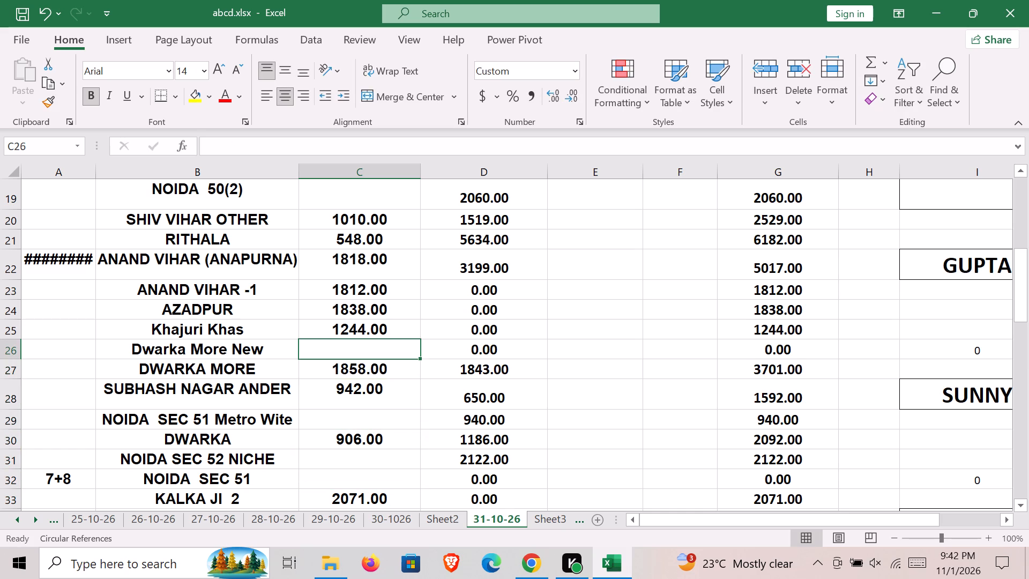
# Enter a Debit Amount of 1279 for the Dwarka More New outlet.
pyautogui.write('1279')
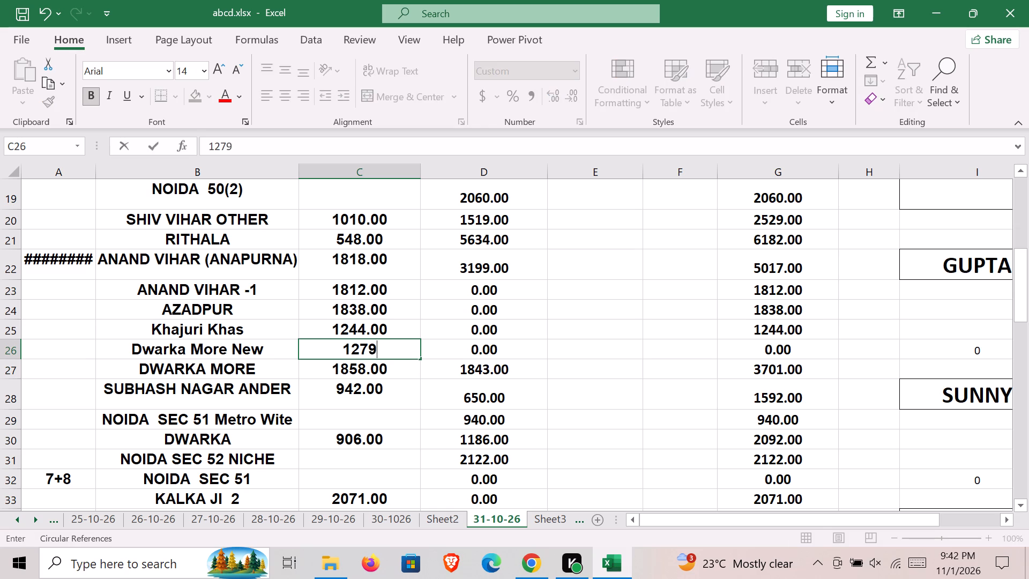
pyautogui.press('Down')
# Find SEELAMPUR further down the outlet list and enter a Debit Amount of 1194 for it.
pyautogui.press('Down')
pyautogui.press('Down')
pyautogui.press('Down')
pyautogui.press('Up')
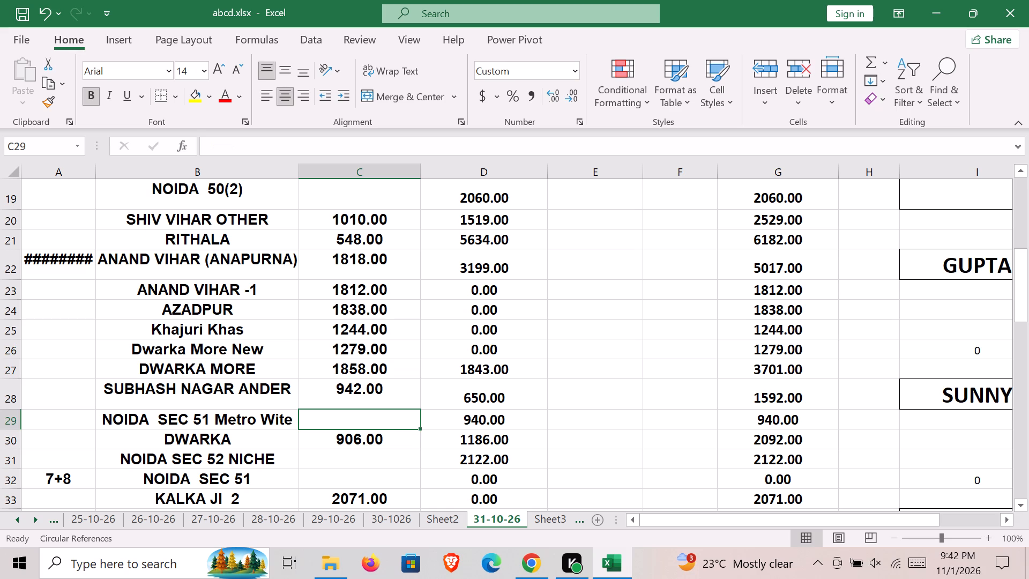
pyautogui.press('Down')
pyautogui.press('Down')
pyautogui.press('Down')
pyautogui.press('Down')
pyautogui.press('Down')
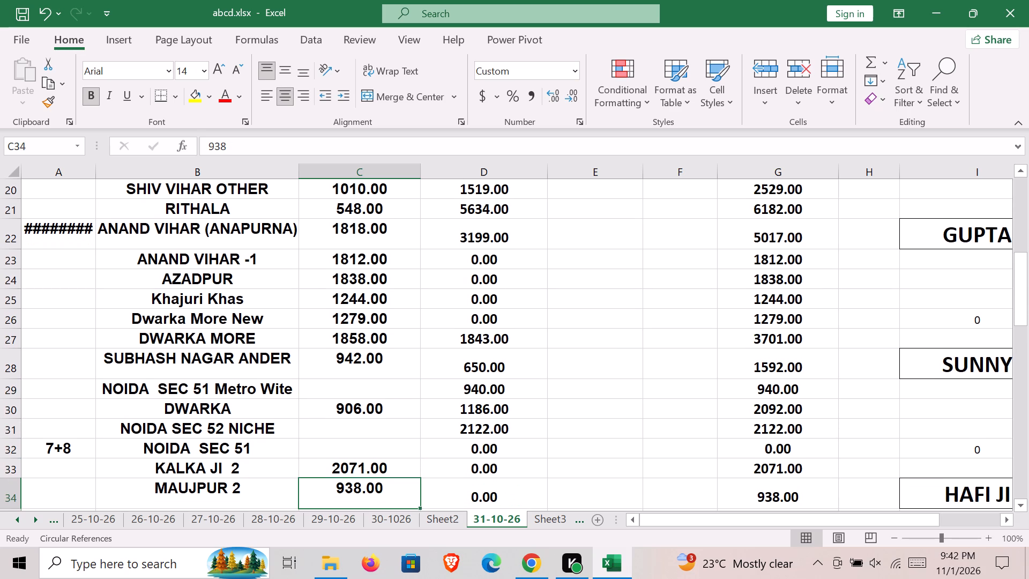
pyautogui.press('Down')
pyautogui.press('Down')
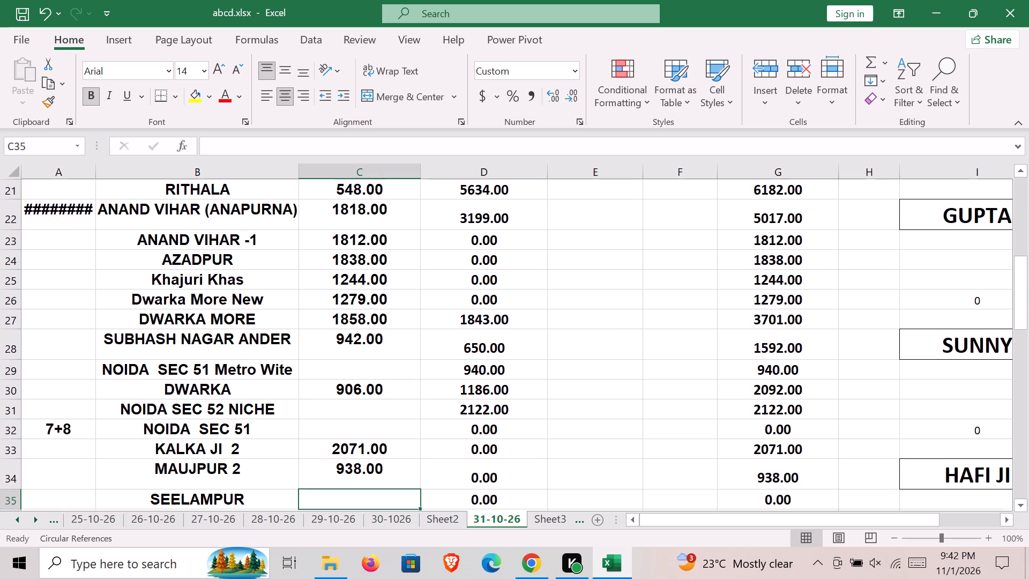
pyautogui.press('Down')
pyautogui.press('Down')
pyautogui.press('Down')
pyautogui.press('Down')
pyautogui.press('Down')
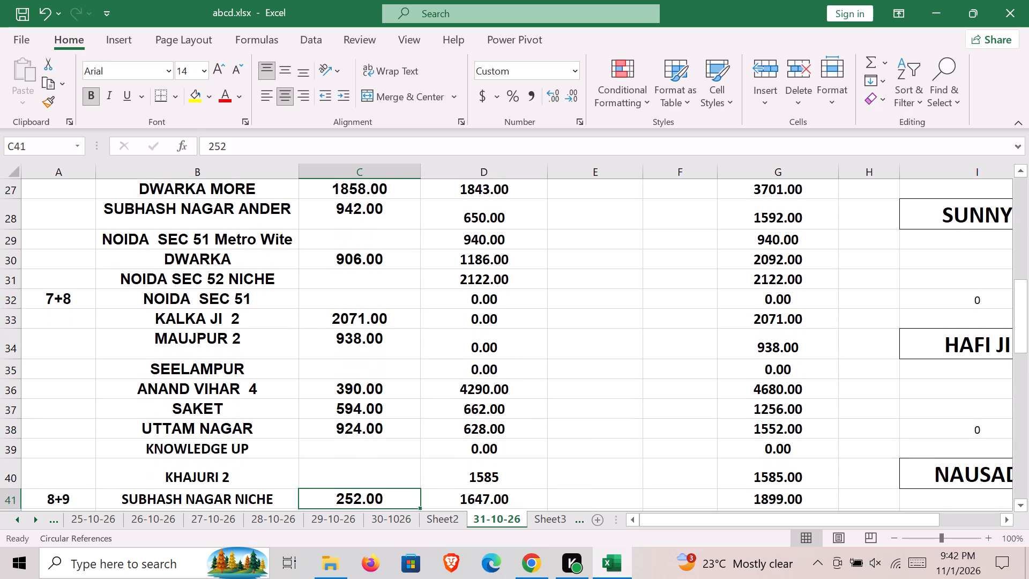
pyautogui.press('Up')
pyautogui.press('Up')
pyautogui.press('Up')
pyautogui.press('Up')
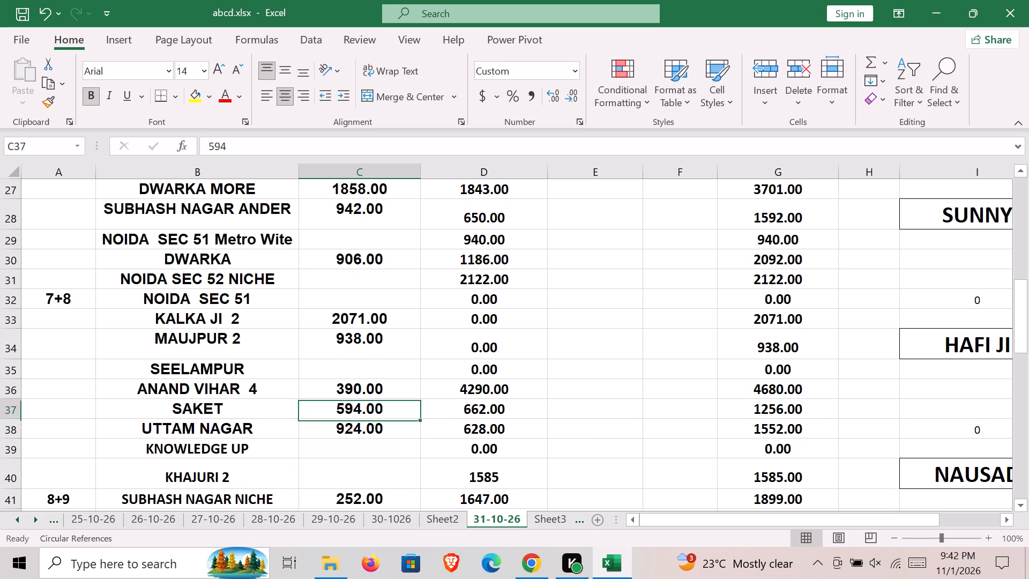
pyautogui.press('Up')
pyautogui.press('Up')
pyautogui.write('1194')
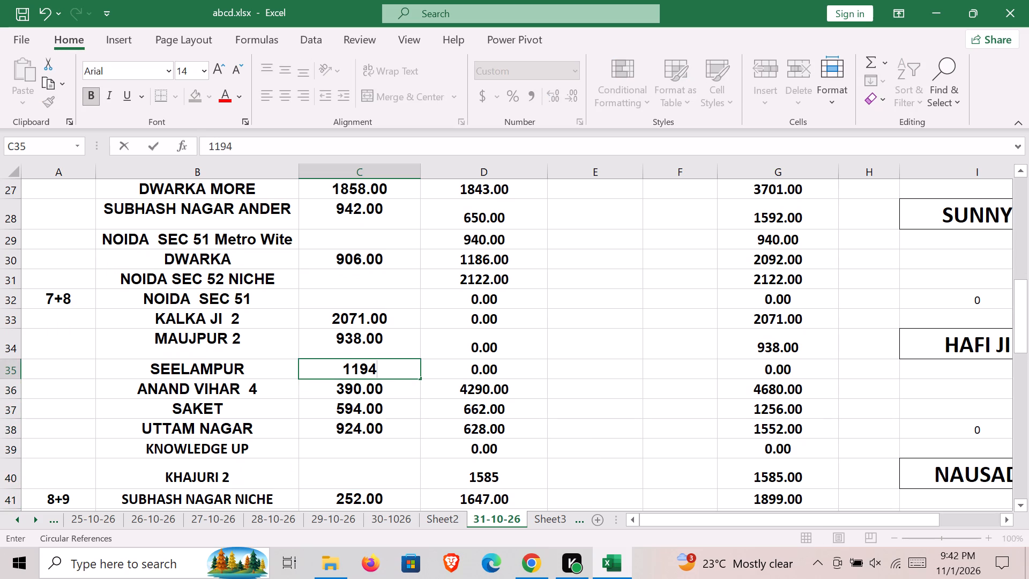
pyautogui.press('Down')
pyautogui.press('Down')
pyautogui.press('Down')
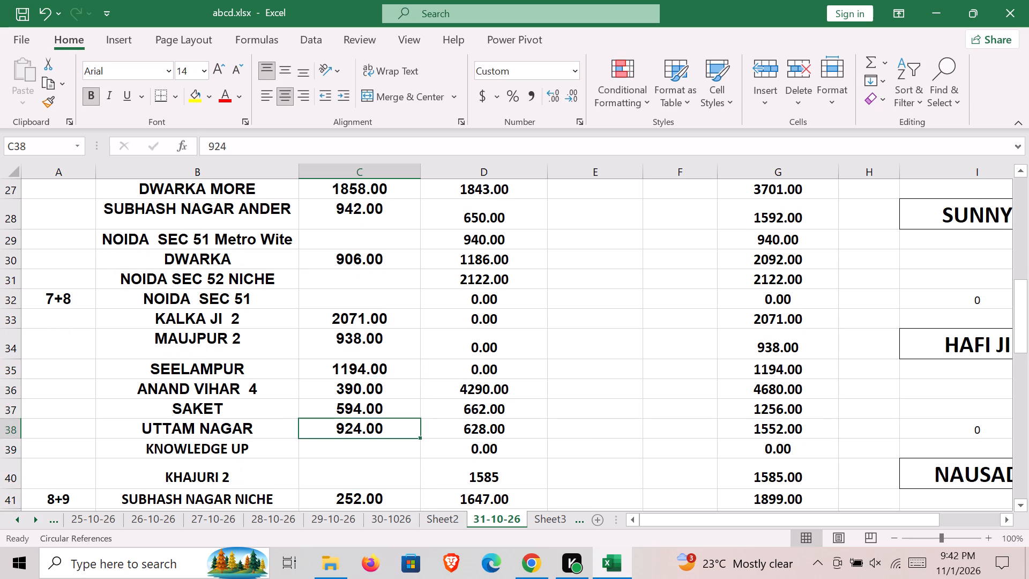
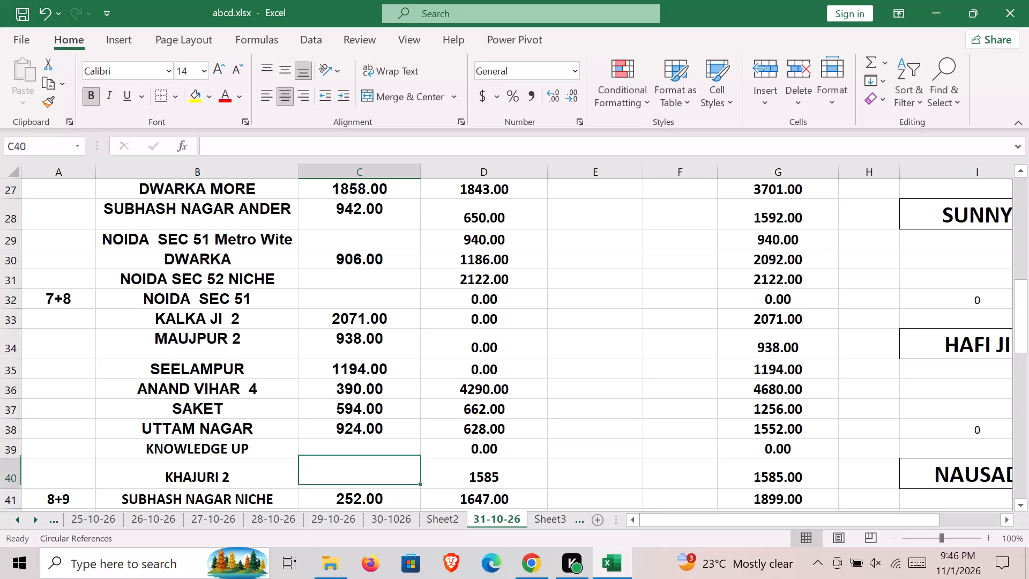
# Enter a Debit Amount of 365 for the 51 HPMC outlet.
pyautogui.press('Down')
pyautogui.press('Down')
pyautogui.press('Down')
pyautogui.press('Down')
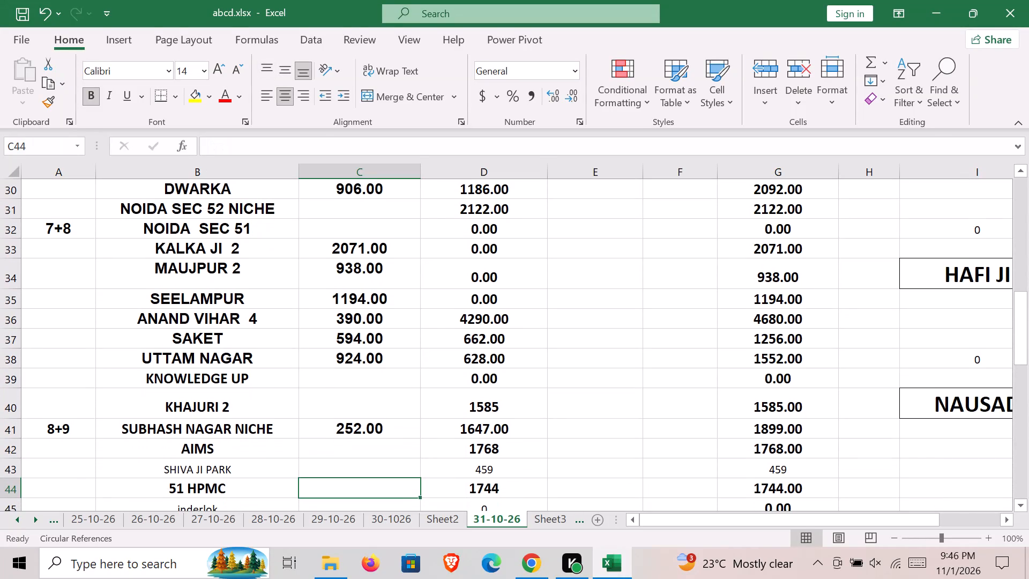
pyautogui.write('365')
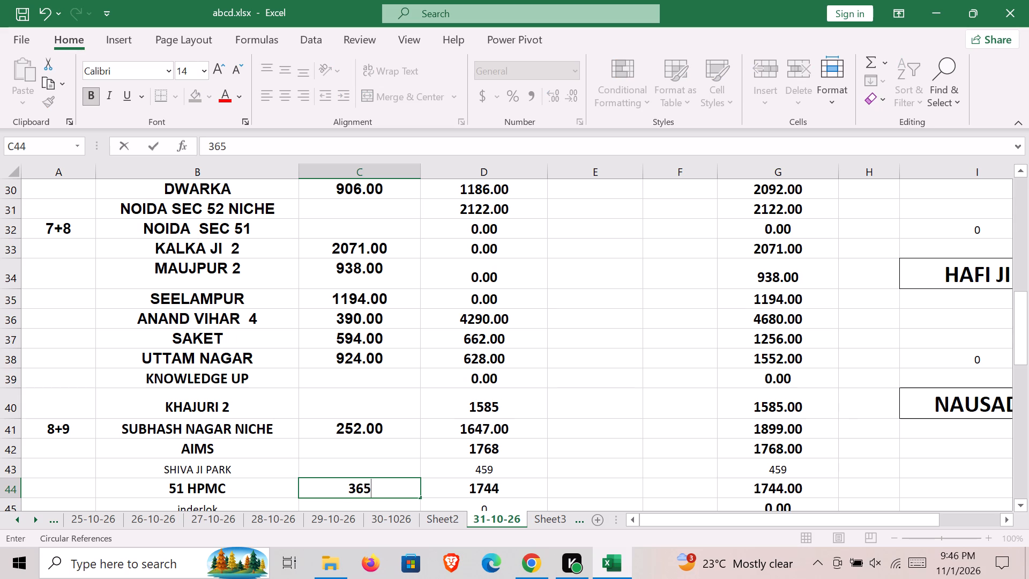
pyautogui.press('Up')
# Enter a Debit Amount of 1262 for the AIMS outlet.
pyautogui.press('Up')
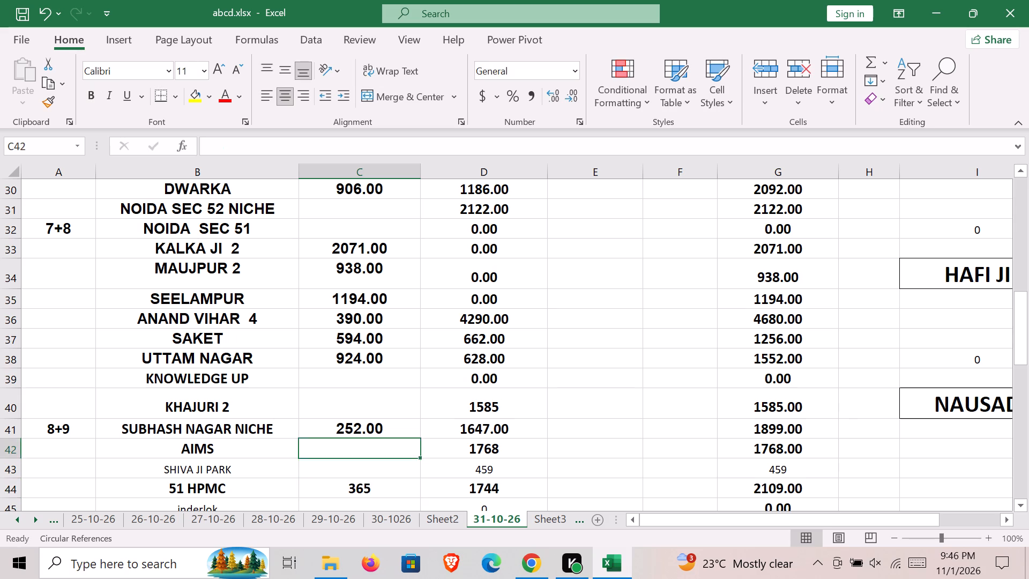
pyautogui.press('Up')
pyautogui.press('Down')
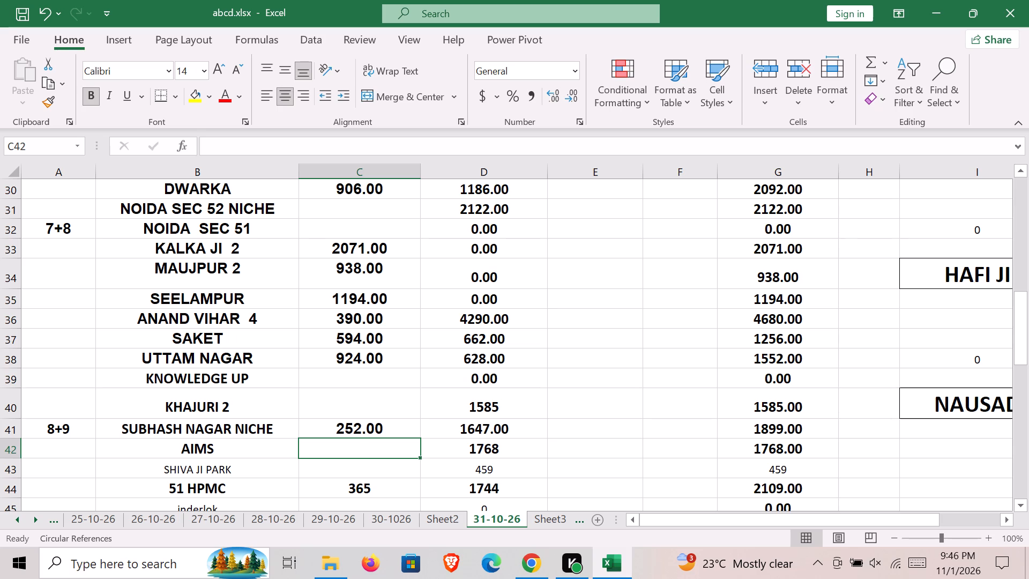
pyautogui.write('12')
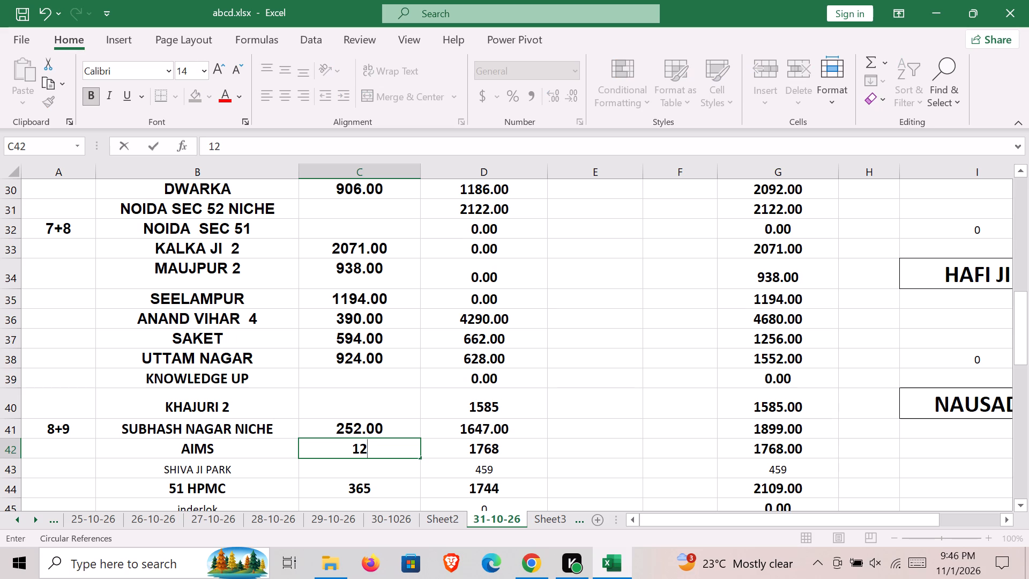
pyautogui.write('62')
pyautogui.press('Up')
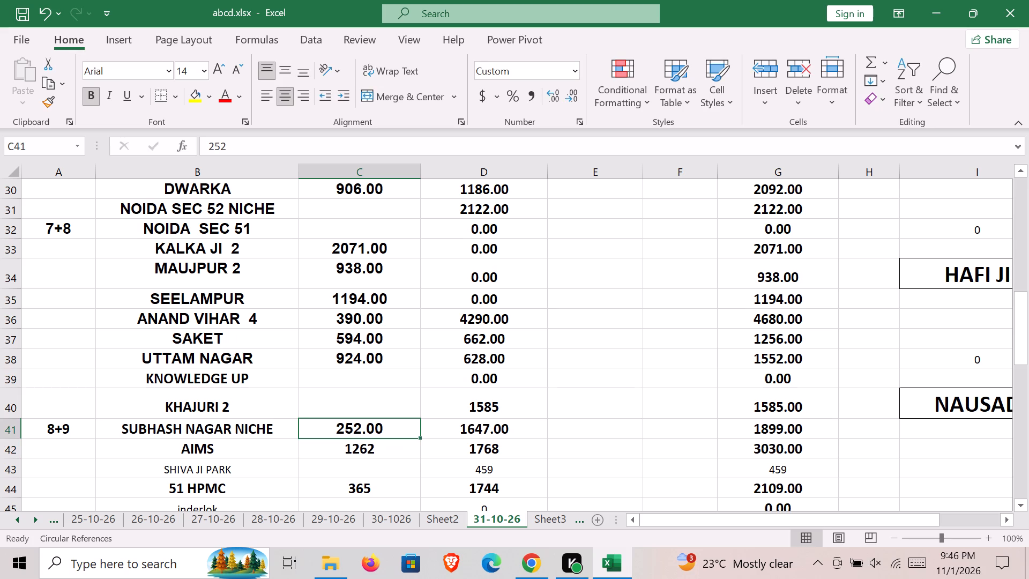
# Save the workbook.
pyautogui.hotkey('ctrl', 's')
# Return to the start of the outlet list and enter a Credit Amount of 480 for JUMBO KING.
pyautogui.press('Up')
pyautogui.press('Up')
pyautogui.press('Up')
pyautogui.press('Up')
pyautogui.press('Up')
pyautogui.press('Up')
pyautogui.press('Up')
pyautogui.press('Up')
pyautogui.press('Up')
pyautogui.press('Up')
pyautogui.press('Up')
pyautogui.press('Up')
pyautogui.press('Up')
pyautogui.press('Up')
pyautogui.press('Up')
pyautogui.press('Up')
pyautogui.press('Up')
pyautogui.press('Up')
pyautogui.press('Up')
pyautogui.press('Up')
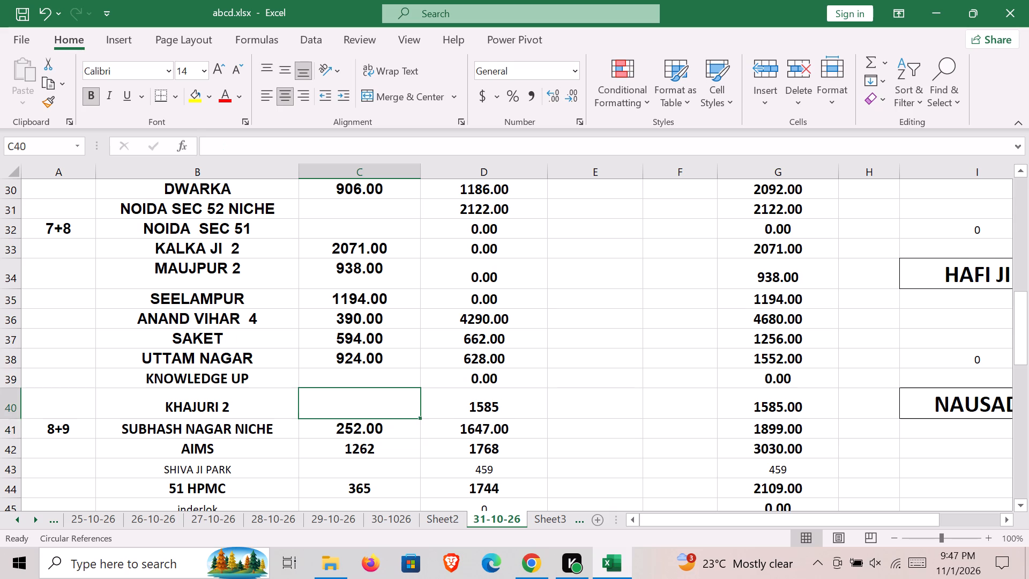
pyautogui.press('Down')
pyautogui.press('Down')
pyautogui.press('Down')
pyautogui.press('Down')
pyautogui.press('Down')
pyautogui.press('Down')
pyautogui.press('Down')
pyautogui.press('Down')
pyautogui.press('Down')
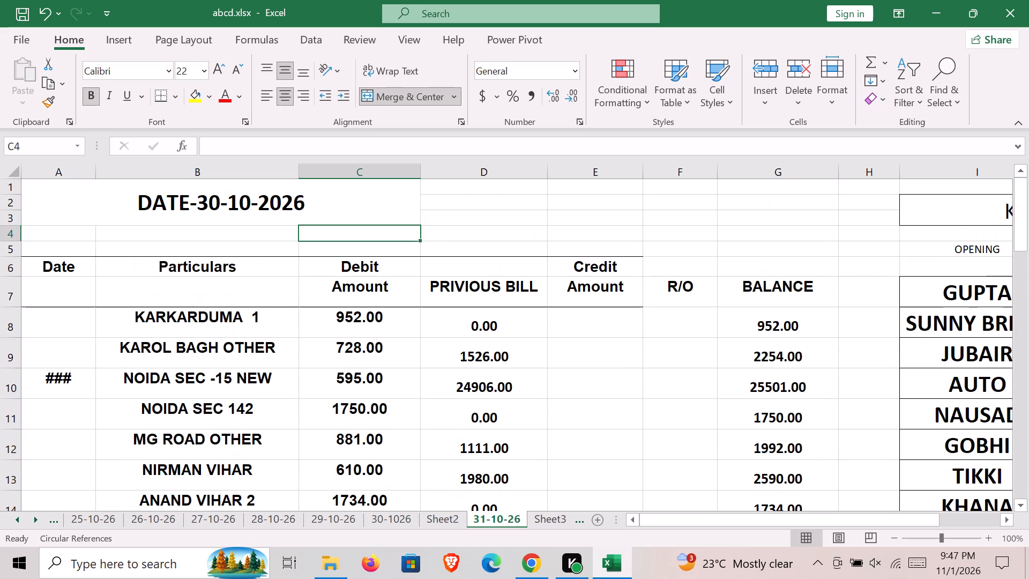
pyautogui.press('Down')
pyautogui.press('Down')
pyautogui.press('Down')
pyautogui.press('Right')
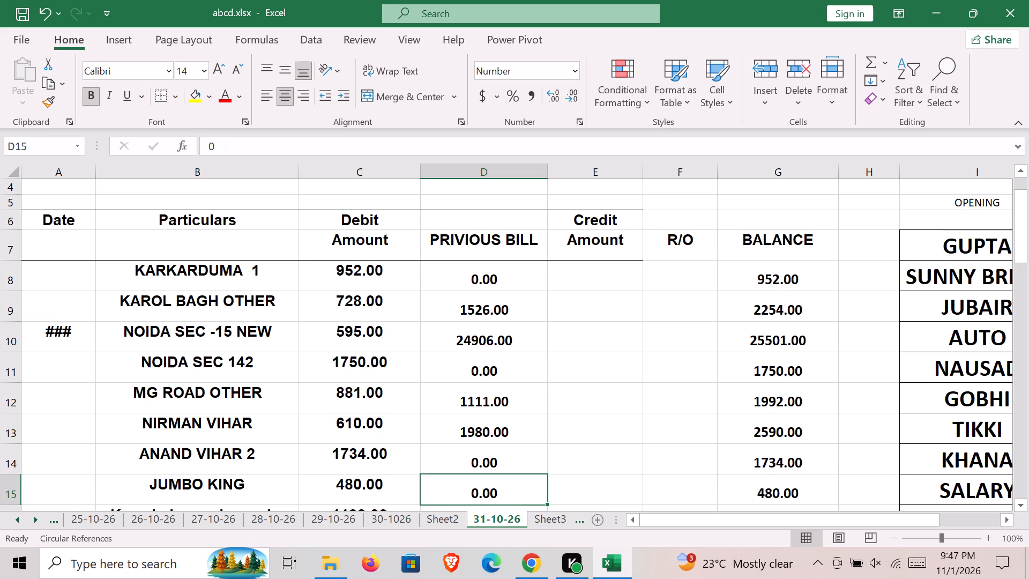
pyautogui.press('Right')
pyautogui.write('480')
pyautogui.press('Up')
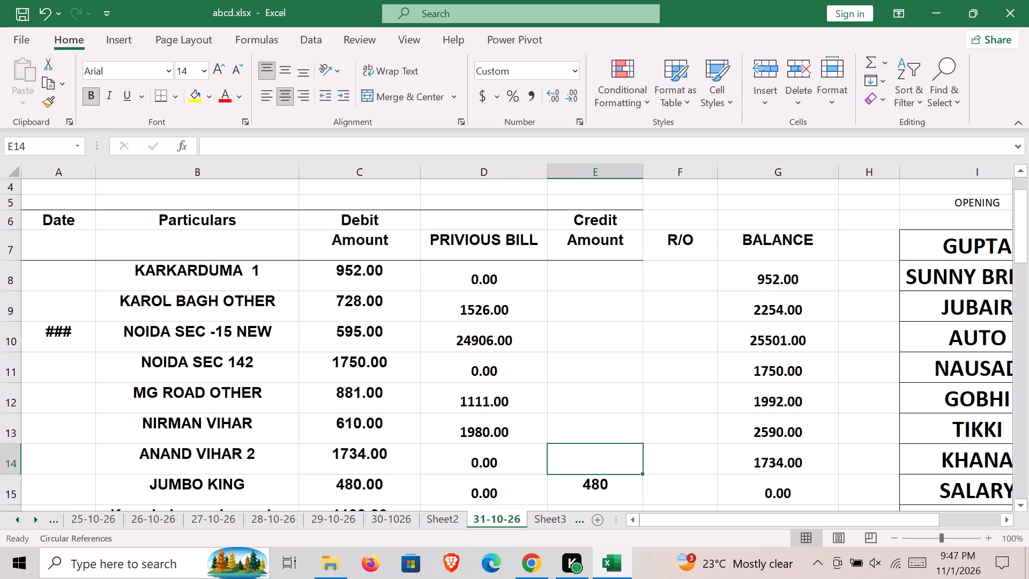
# Enter a Credit Amount of 890 and an R/O of 62 for the KARKARDUMA 1 outlet.
pyautogui.press('Up')
pyautogui.press('Up')
pyautogui.press('Up')
pyautogui.press('Up')
pyautogui.press('Up')
pyautogui.press('Up')
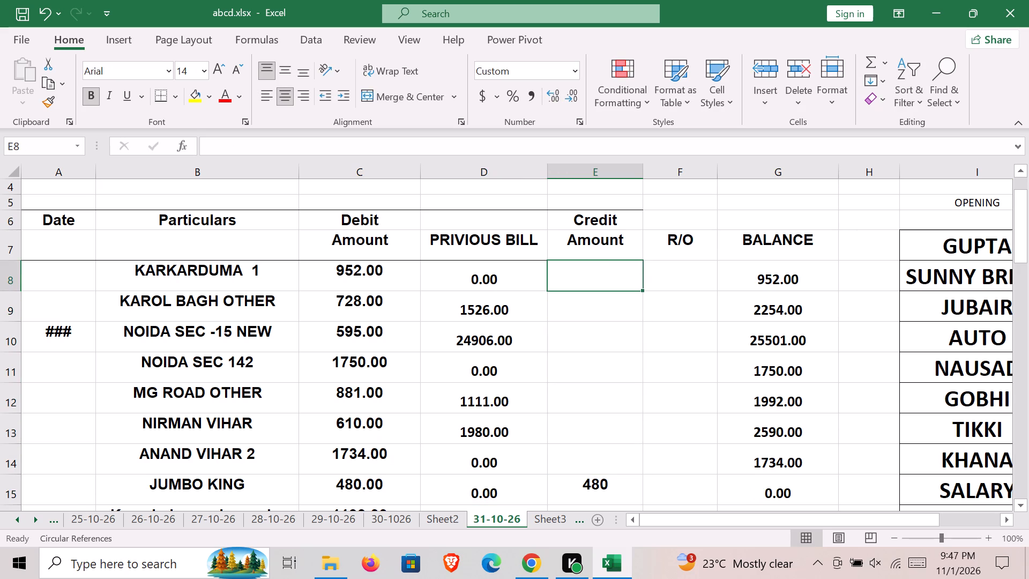
pyautogui.press('9')
pyautogui.press('BackSpace')
pyautogui.write('890')
pyautogui.press('Right')
pyautogui.write('621')
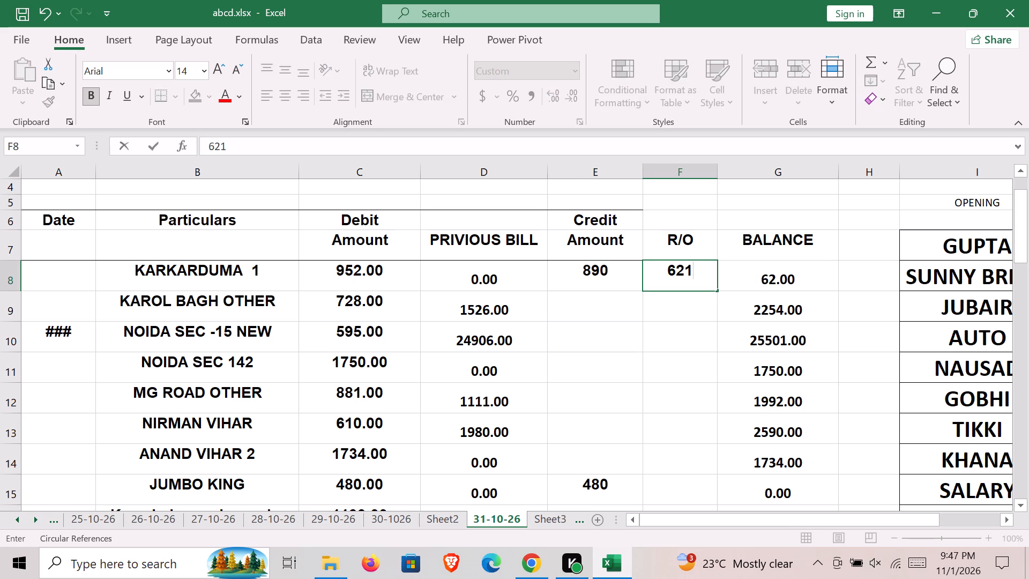
pyautogui.press('BackSpace')
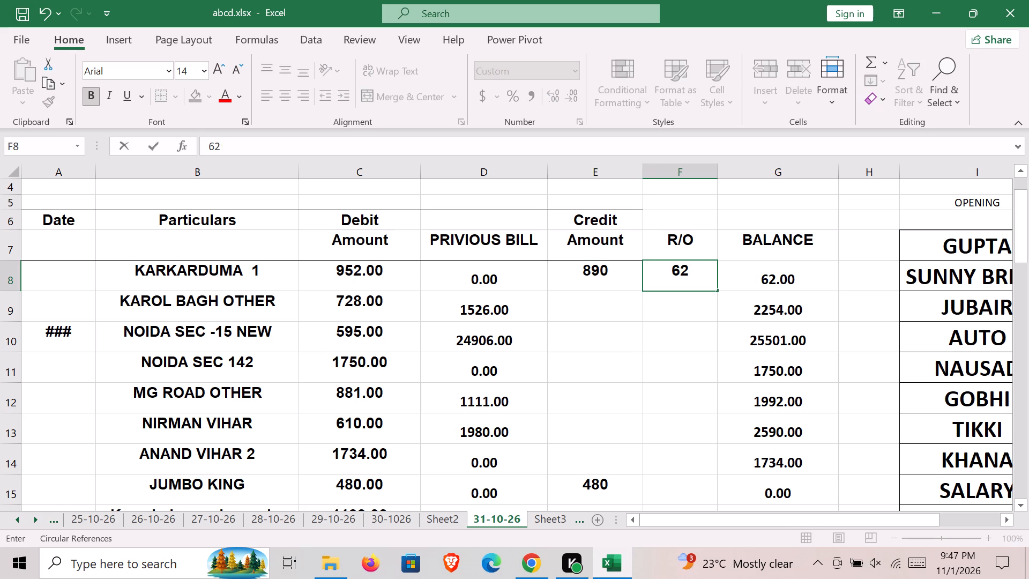
pyautogui.press('Down')
# Enter a Credit Amount of 1650 for the ANAND VIHAR 2 outlet.
pyautogui.press('Left')
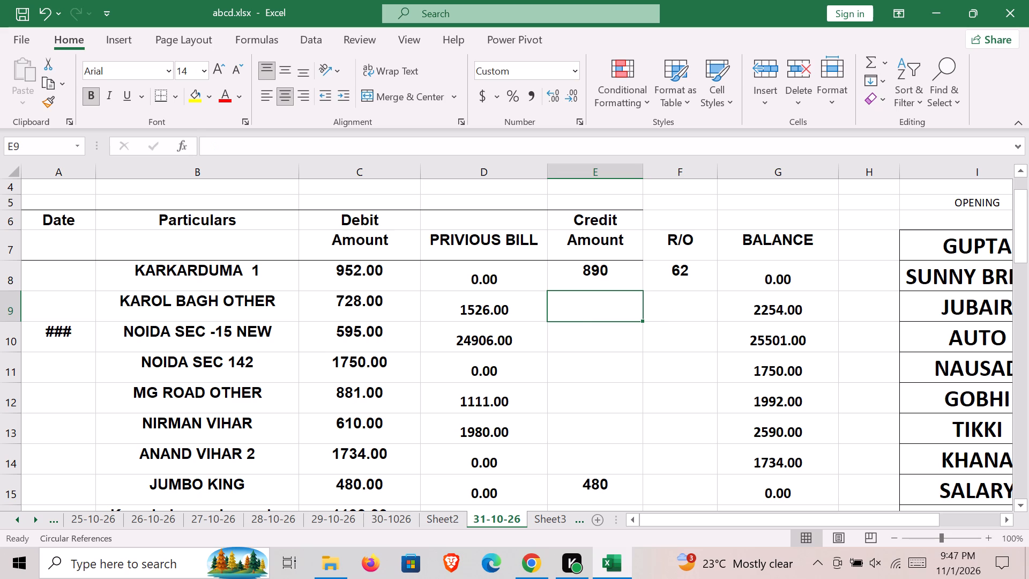
pyautogui.press('Down')
pyautogui.press('Down')
pyautogui.press('Down')
pyautogui.press('Down')
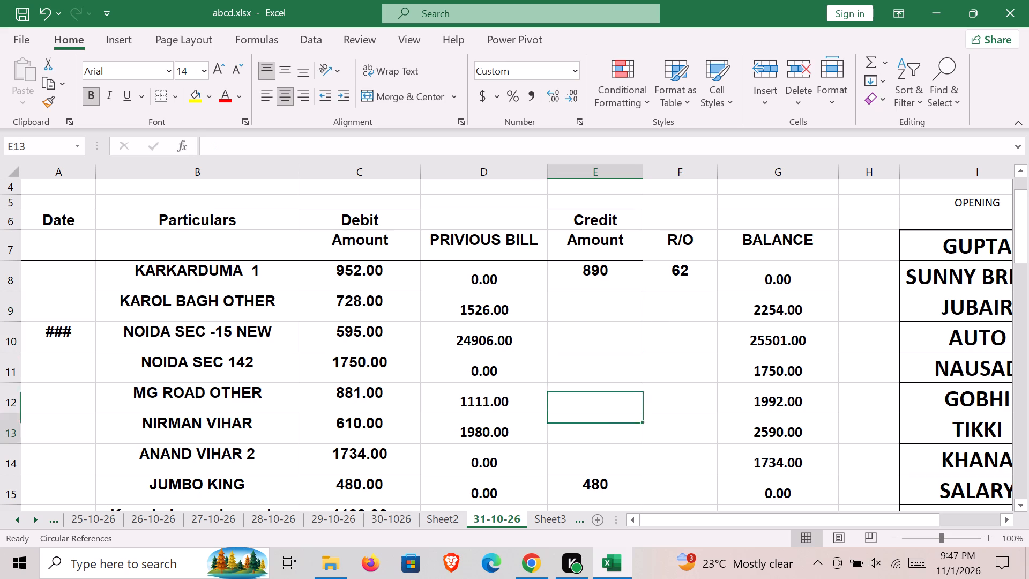
pyautogui.press('Down')
pyautogui.write('16501')
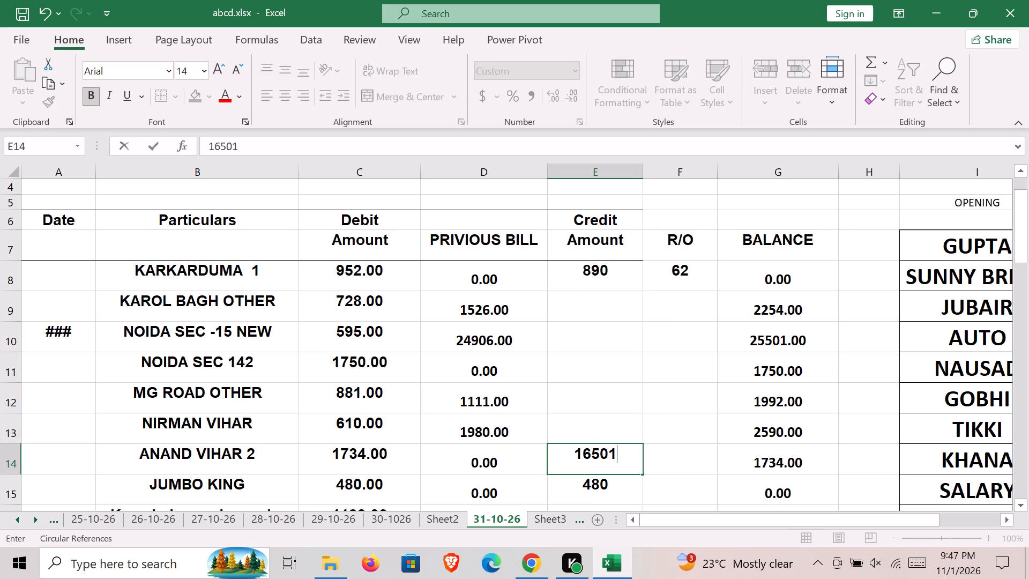
pyautogui.press('BackSpace')
pyautogui.press('Up')
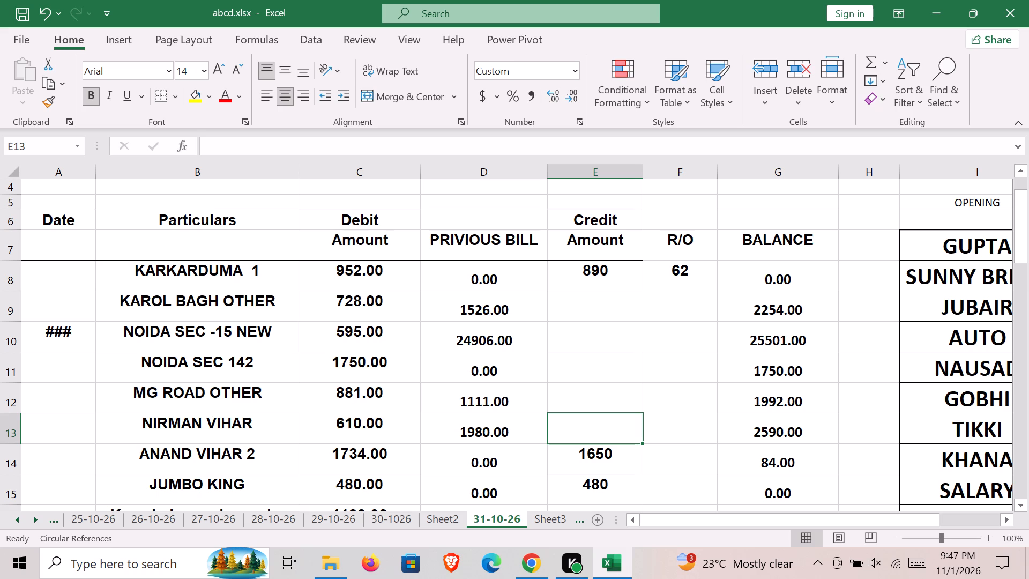
# Enter a Credit Amount of 1730 for the ANAND VIHAR -1 outlet.
pyautogui.press('Down')
pyautogui.press('Down')
pyautogui.press('Down')
pyautogui.press('Down')
pyautogui.press('Down')
pyautogui.press('Down')
pyautogui.press('Down')
pyautogui.press('Down')
pyautogui.press('Down')
pyautogui.press('Down')
pyautogui.press('Down')
pyautogui.press('Down')
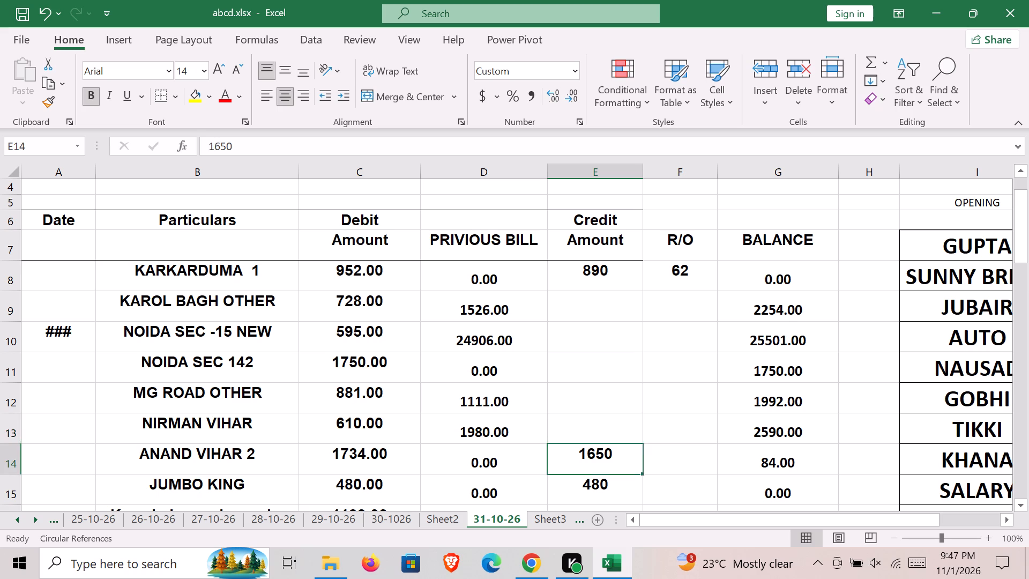
pyautogui.press('Up')
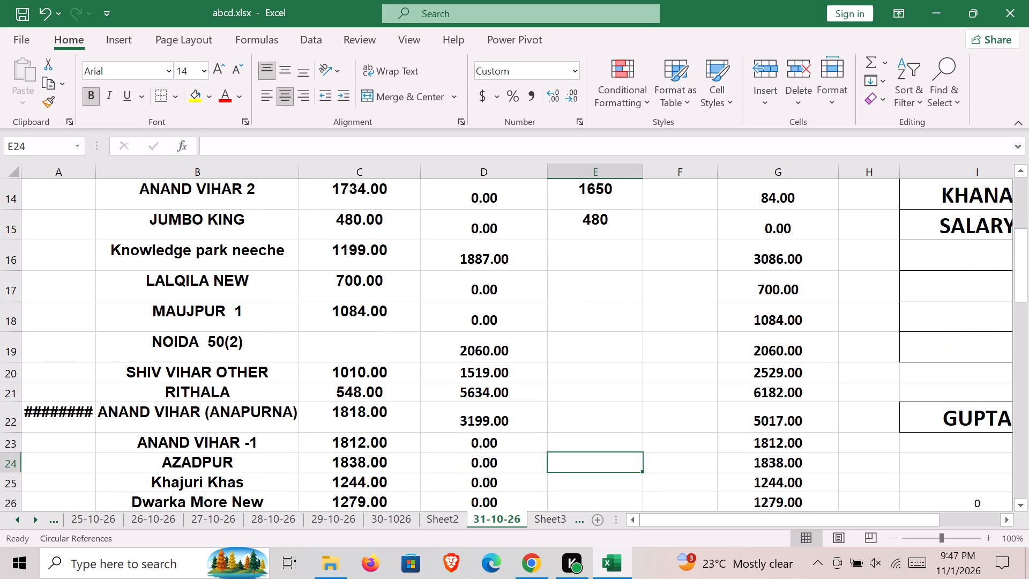
pyautogui.press('Up')
pyautogui.write('1730')
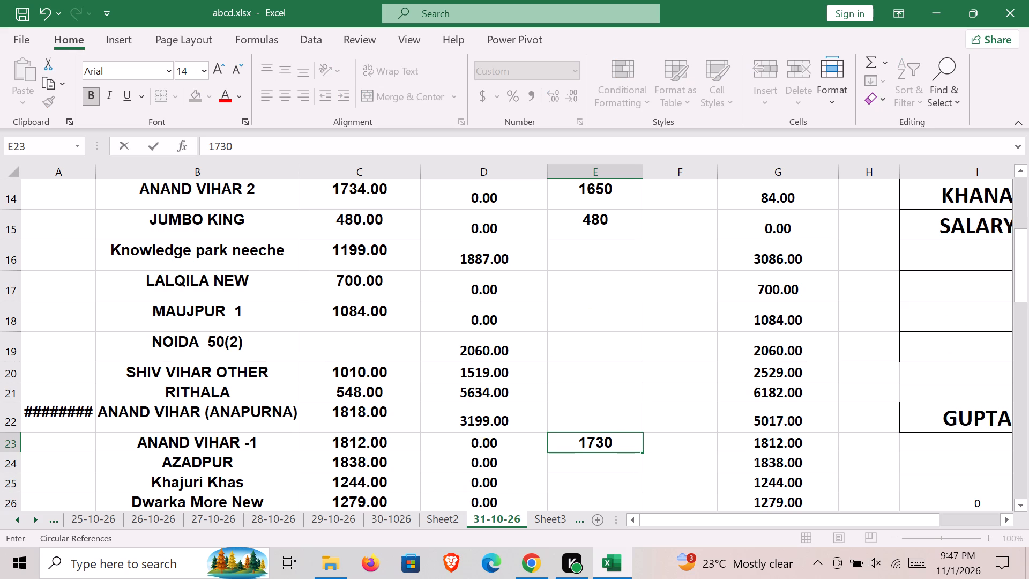
pyautogui.press('Up')
# Enter a Credit Amount of 1080 and an R/O of 4 for the MAUJPUR 1 outlet.
pyautogui.press('Up')
pyautogui.press('Up')
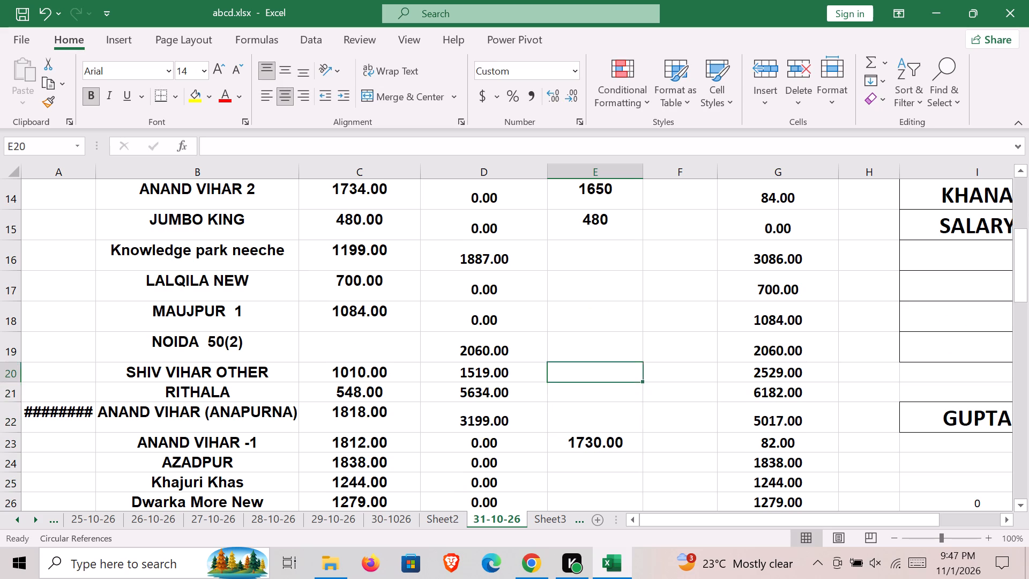
pyautogui.press('Up')
pyautogui.press('Up')
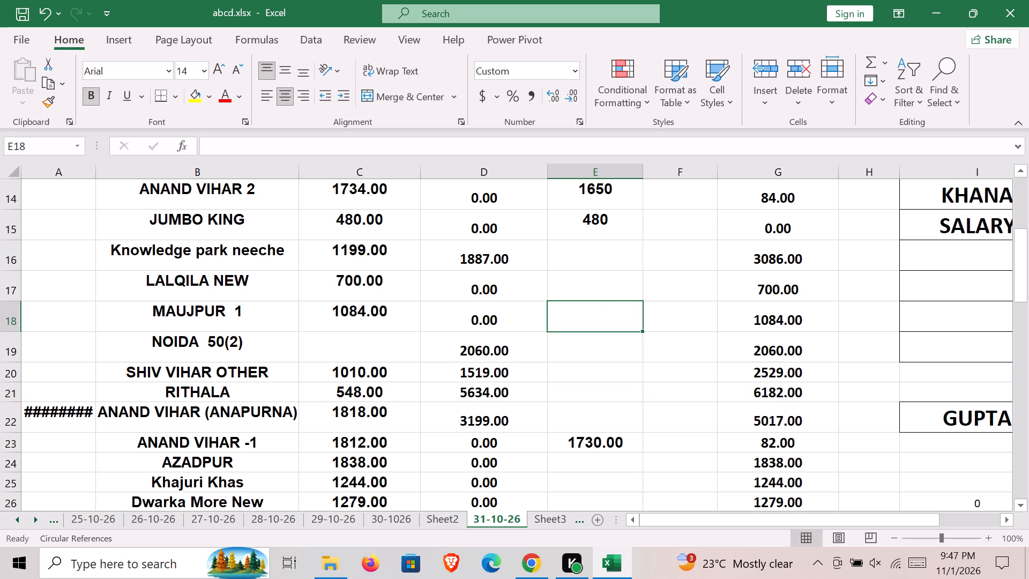
pyautogui.write('1080')
pyautogui.press('Right')
pyautogui.press('4')
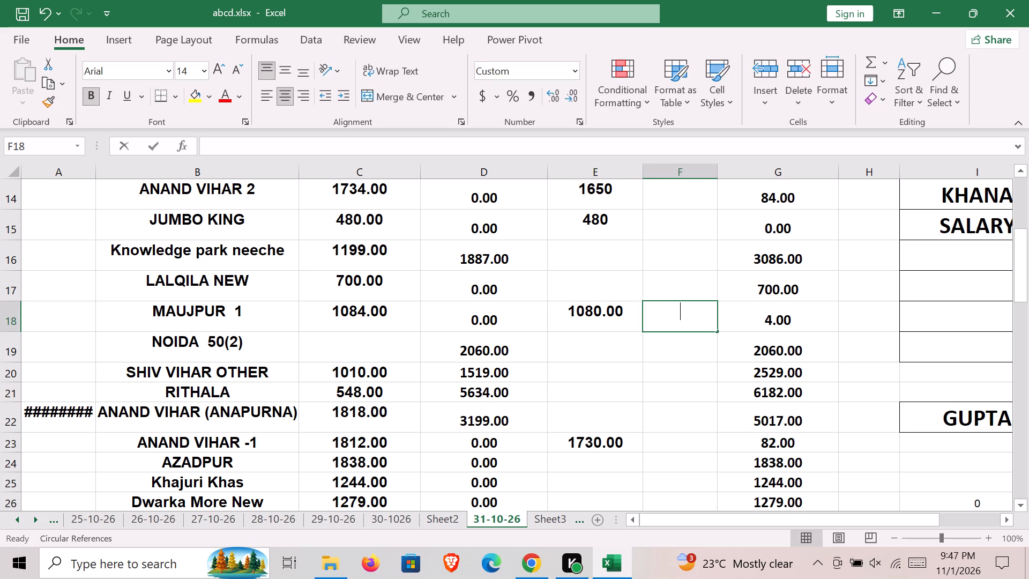
pyautogui.press('Down')
# Enter an R/O of 82 for the ANAND VIHAR -1 outlet.
pyautogui.press('Left')
pyautogui.press('Down')
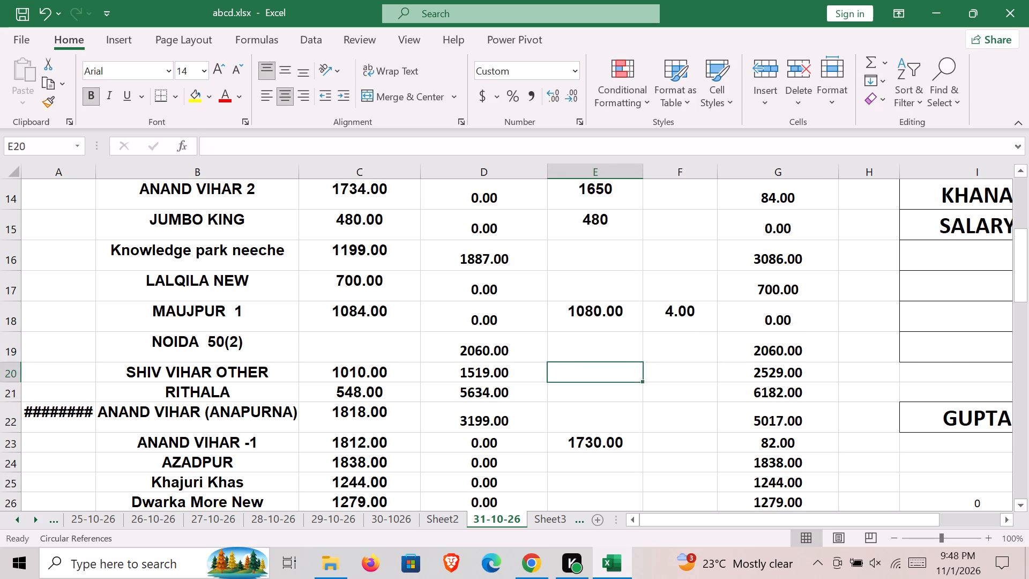
pyautogui.press('Down')
pyautogui.press('Down')
pyautogui.press('Down')
pyautogui.press('Right')
pyautogui.write('82')
pyautogui.press('Down')
# Find MAUJPUR 2 further down the outlet list and enter a Credit Amount of 930 and an R/O of 8 for it.
pyautogui.press('Up')
pyautogui.press('Left')
pyautogui.press('Up')
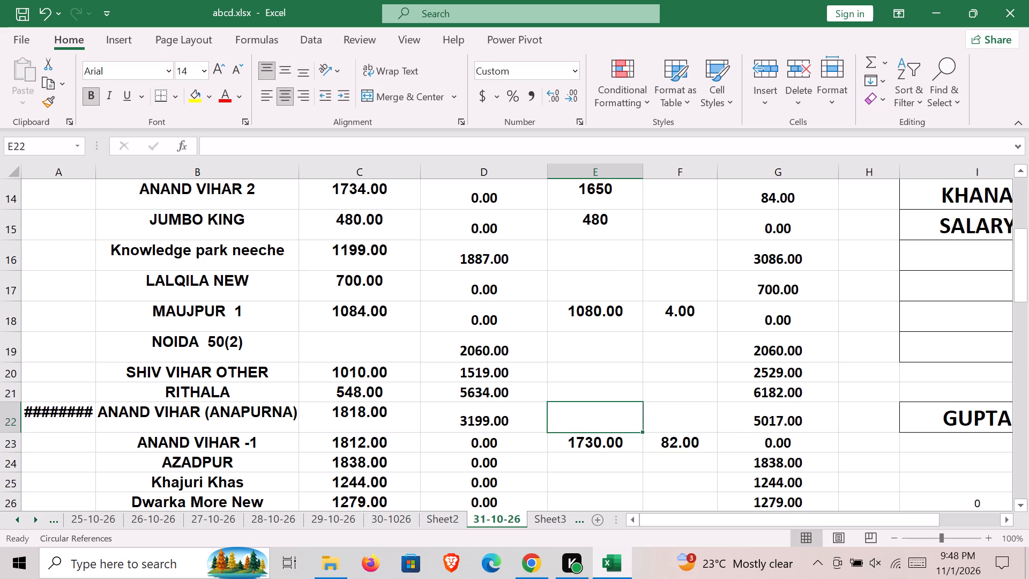
pyautogui.press('Up')
pyautogui.press('Up')
pyautogui.press('Up')
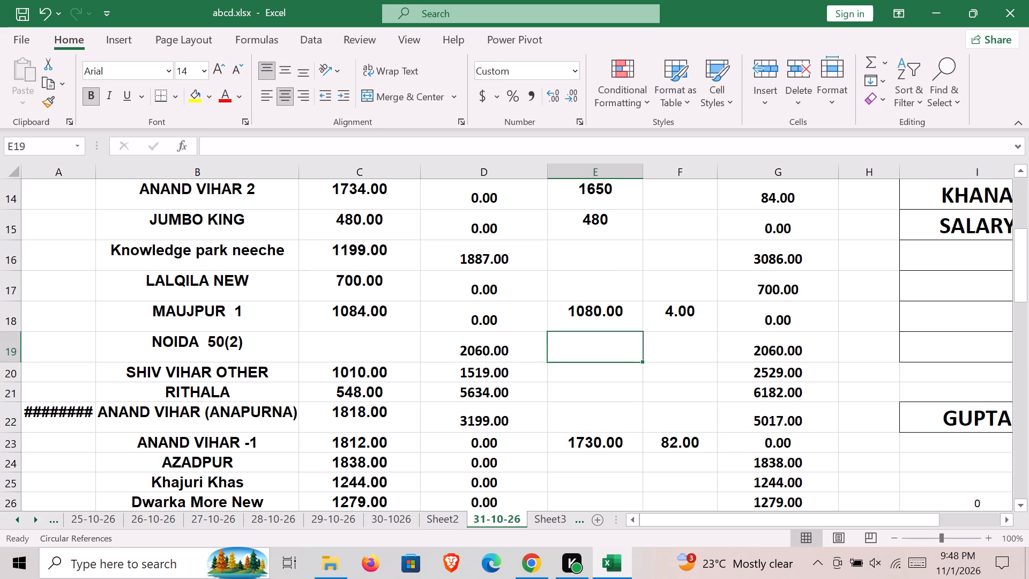
pyautogui.press('Down')
pyautogui.press('Down')
pyautogui.press('Down')
pyautogui.press('Down')
pyautogui.press('Down')
pyautogui.press('Down')
pyautogui.press('Down')
pyautogui.press('Down')
pyautogui.press('Down')
pyautogui.press('Down')
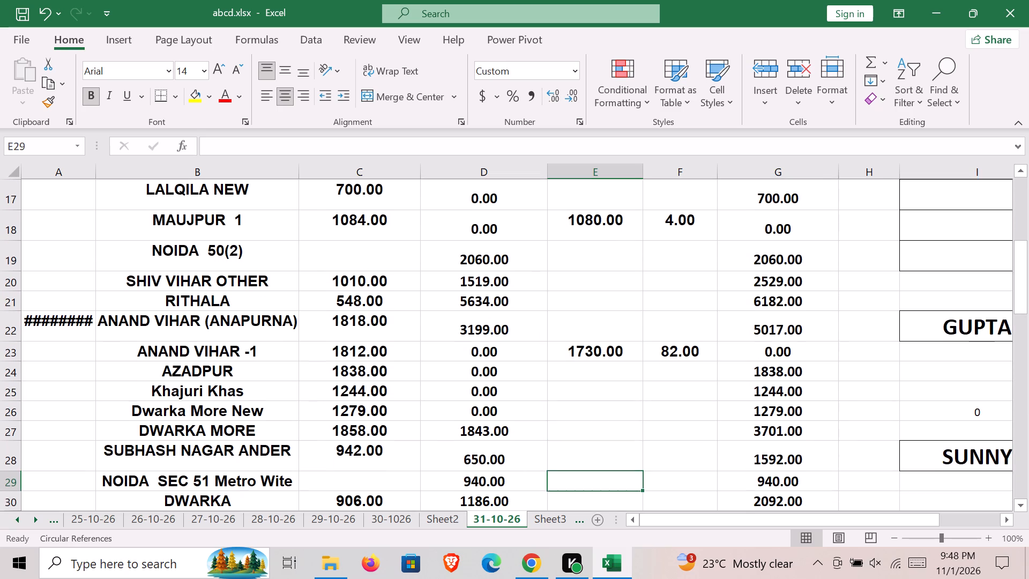
pyautogui.press('Down')
pyautogui.press('Down')
pyautogui.press('Down')
pyautogui.press('Down')
pyautogui.press('Down')
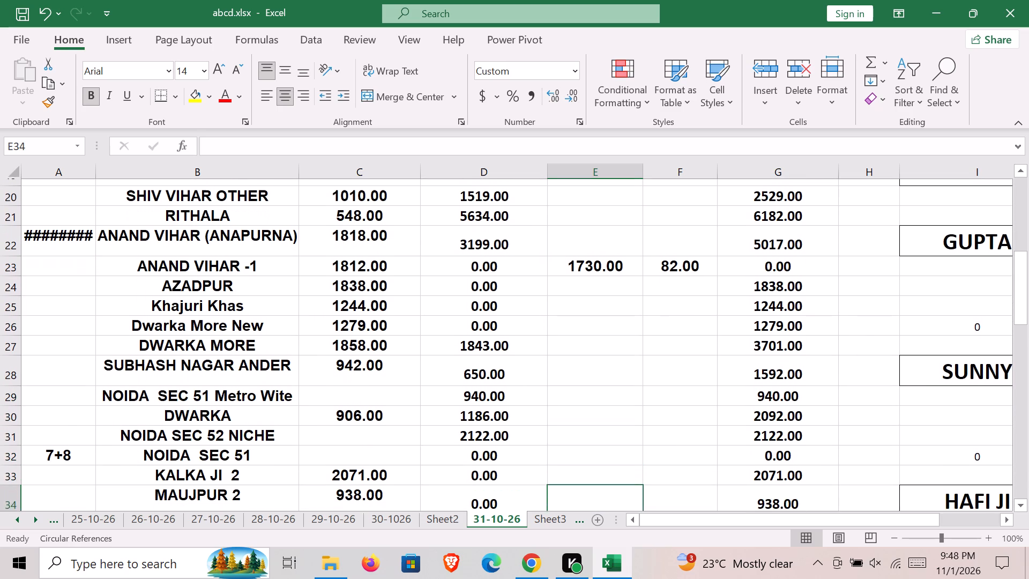
pyautogui.press('Down')
pyautogui.press('Down')
pyautogui.press('Up')
pyautogui.press('Up')
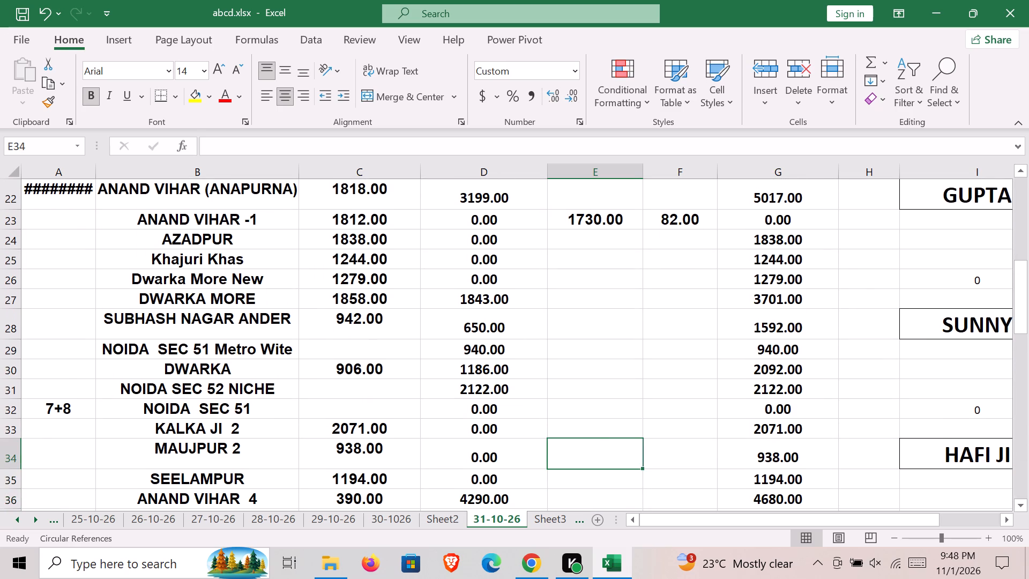
pyautogui.write('930')
pyautogui.press('Up')
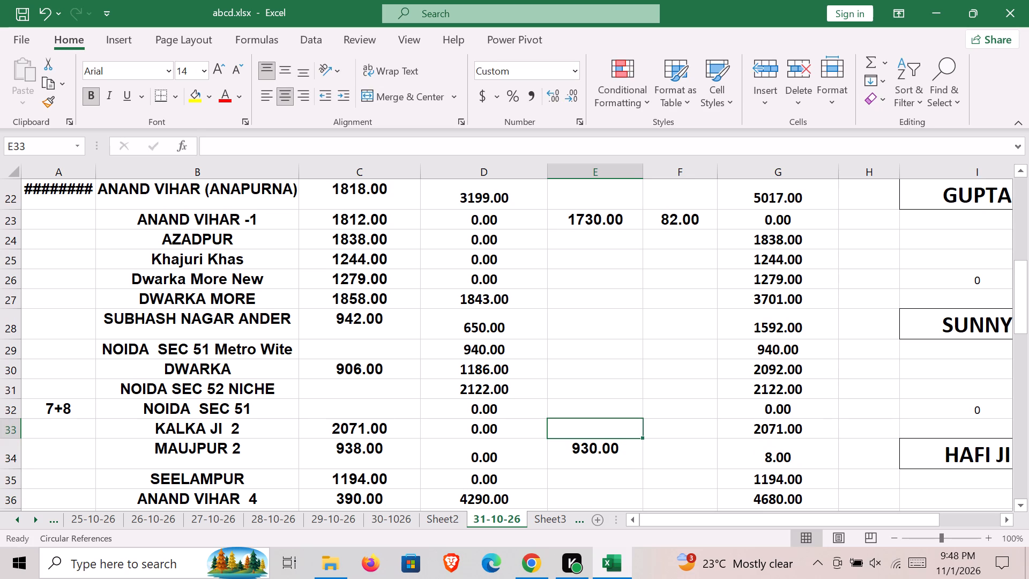
pyautogui.press('Right')
pyautogui.press('Down')
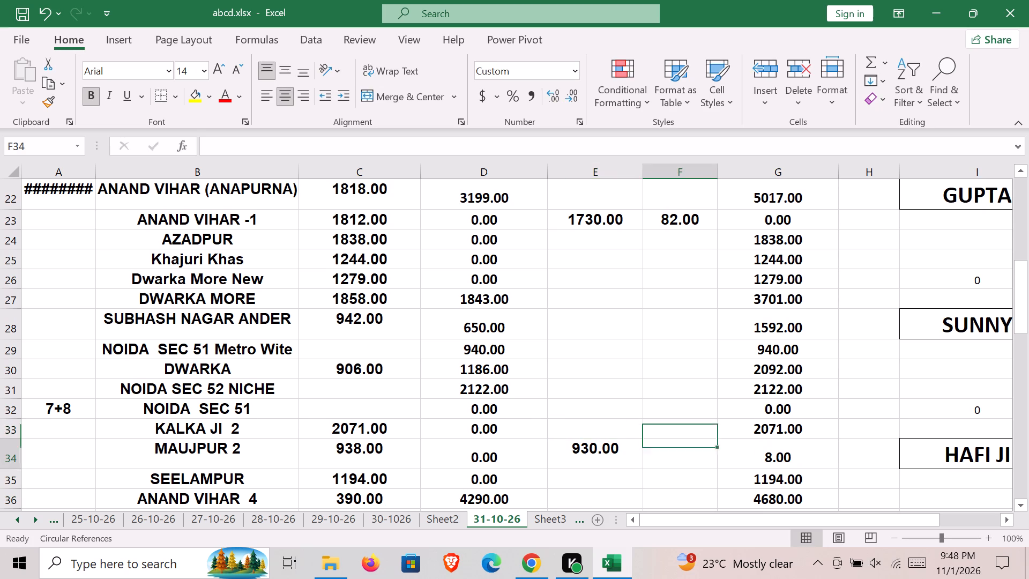
pyautogui.press('8')
pyautogui.press('Up')
# Find SEELAMPUR in the outlet list and enter a Credit Amount of 1160 and an R/O of 34 for it.
pyautogui.press('Left')
pyautogui.press('Up')
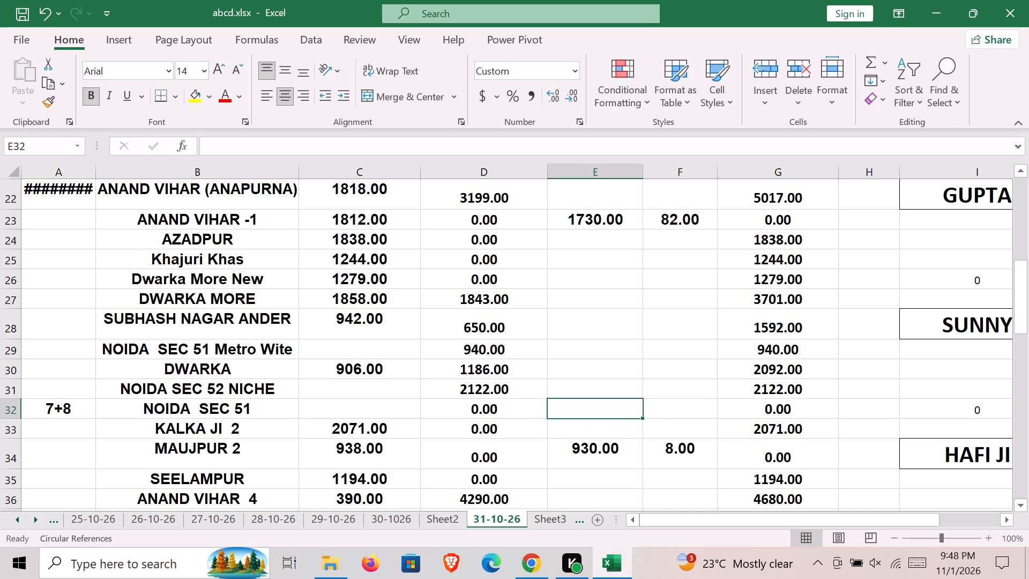
pyautogui.press('Down')
pyautogui.press('Down')
pyautogui.press('Down')
pyautogui.press('Down')
pyautogui.press('Down')
pyautogui.press('Down')
pyautogui.press('Down')
pyautogui.press('Down')
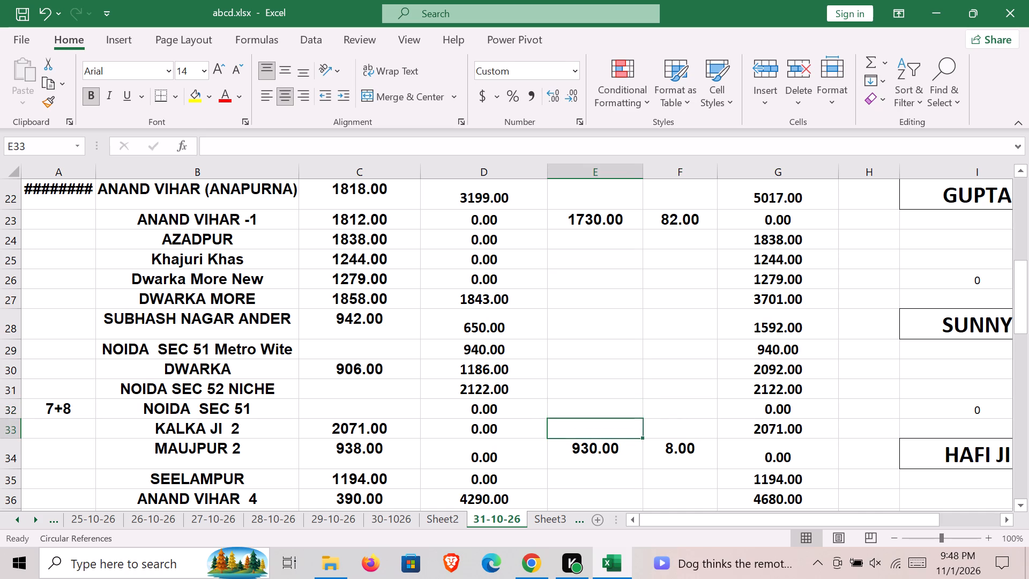
pyautogui.press('Down')
pyautogui.press('Down')
pyautogui.press('Down')
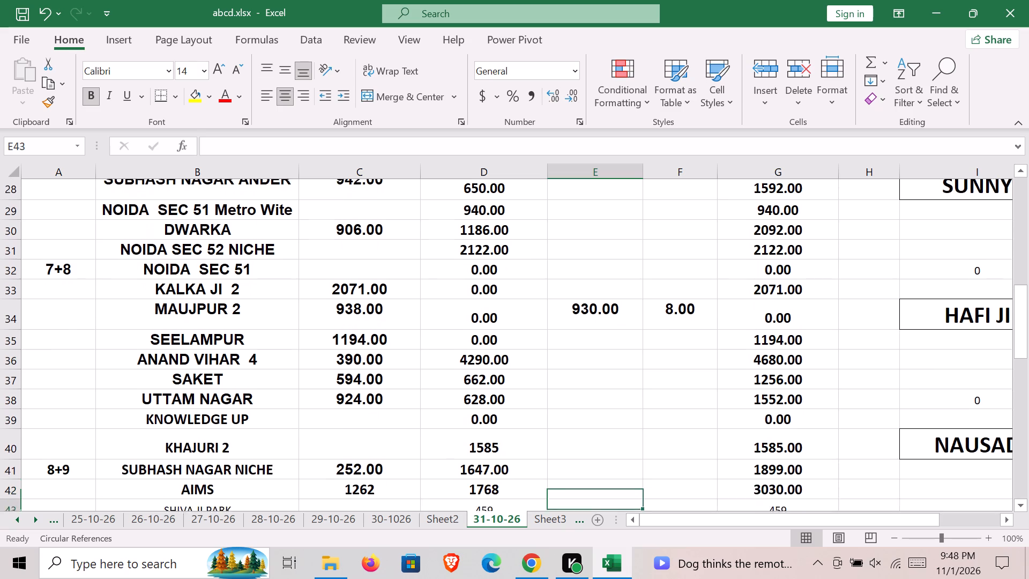
pyautogui.press('Down')
pyautogui.press('Down')
pyautogui.press('Down')
pyautogui.press('Down')
pyautogui.press('Up')
pyautogui.press('Up')
pyautogui.press('Up')
pyautogui.press('Up')
pyautogui.press('Up')
pyautogui.press('Up')
pyautogui.press('Up')
pyautogui.press('Up')
pyautogui.press('Up')
pyautogui.press('Up')
pyautogui.press('Up')
pyautogui.press('Up')
pyautogui.press('Up')
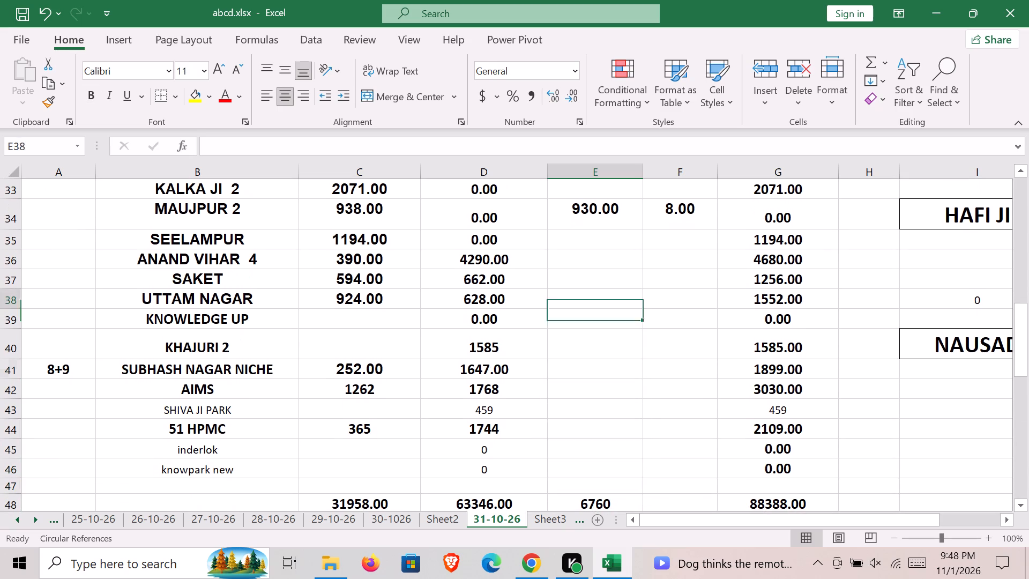
pyautogui.press('Down')
pyautogui.write('1160')
pyautogui.press('Right')
pyautogui.write('34')
pyautogui.press('Up')
pyautogui.press('Left')
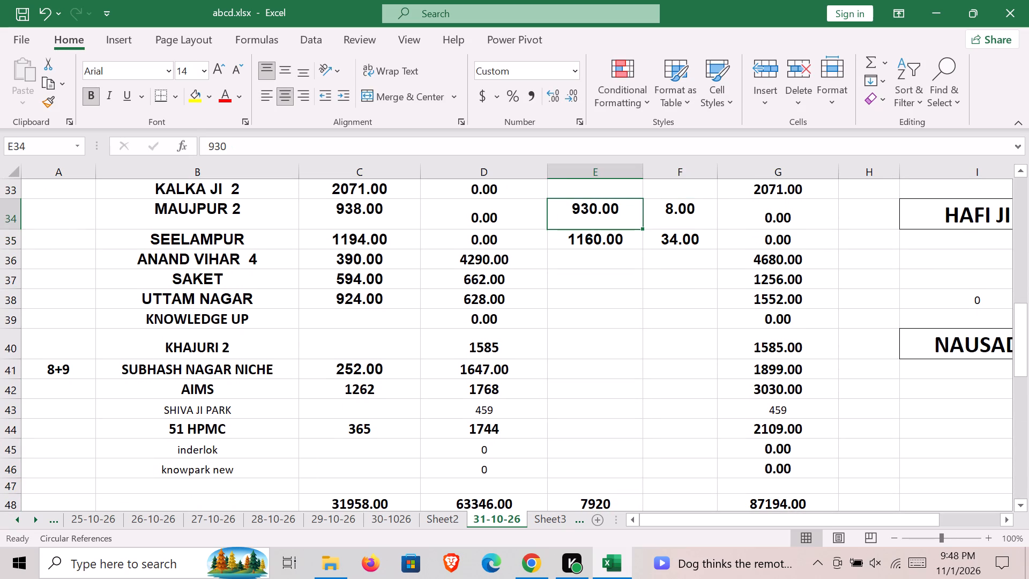
# Save the workbook with the credit and R/O entries made so far.
pyautogui.hotkey('ctrl', 's')
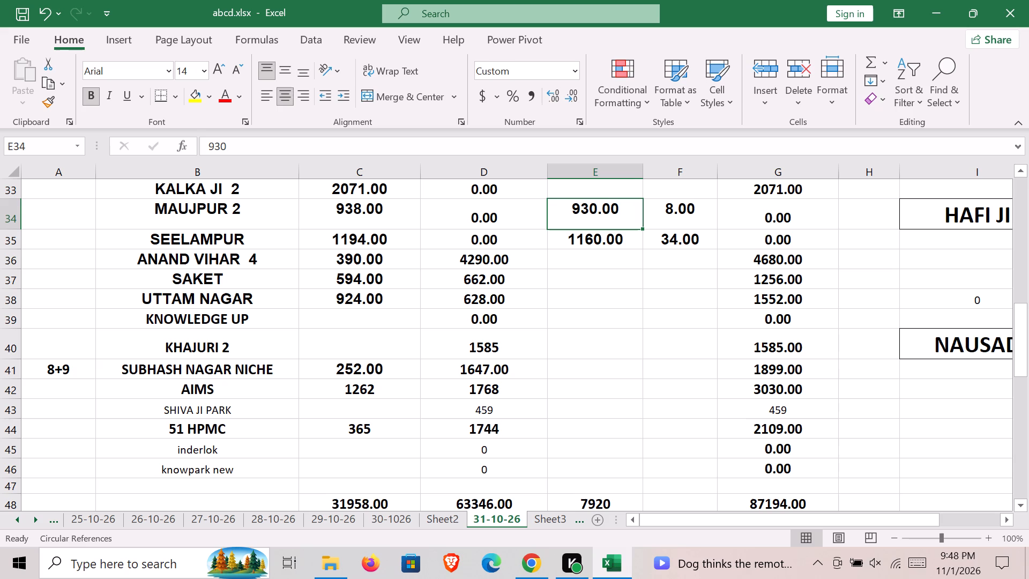
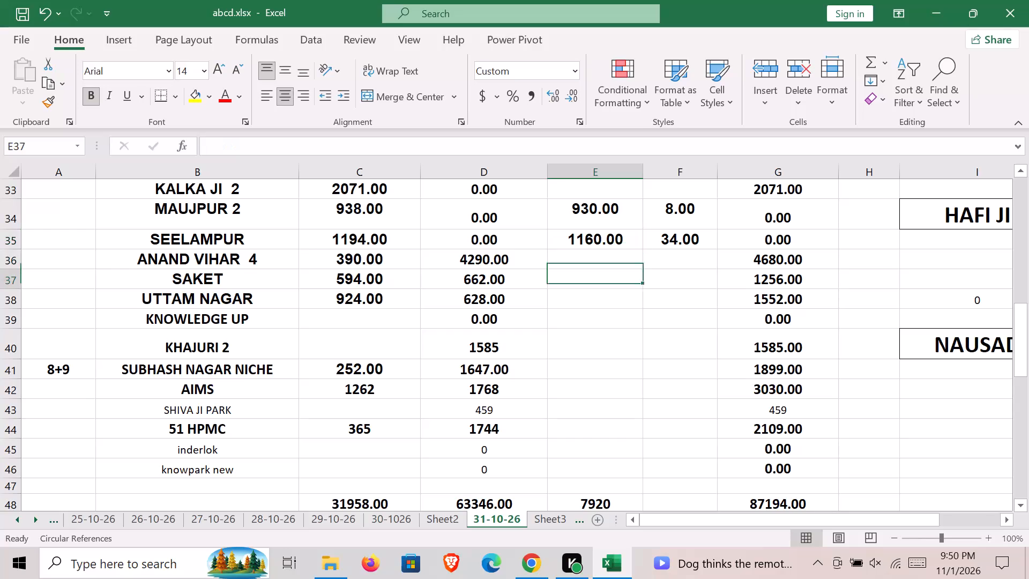
# Enter a Credit Amount of 900 and an R/O of 24 for the UTTAM NAGAR outlet.
pyautogui.press('Down')
pyautogui.press('Down')
pyautogui.press('Up')
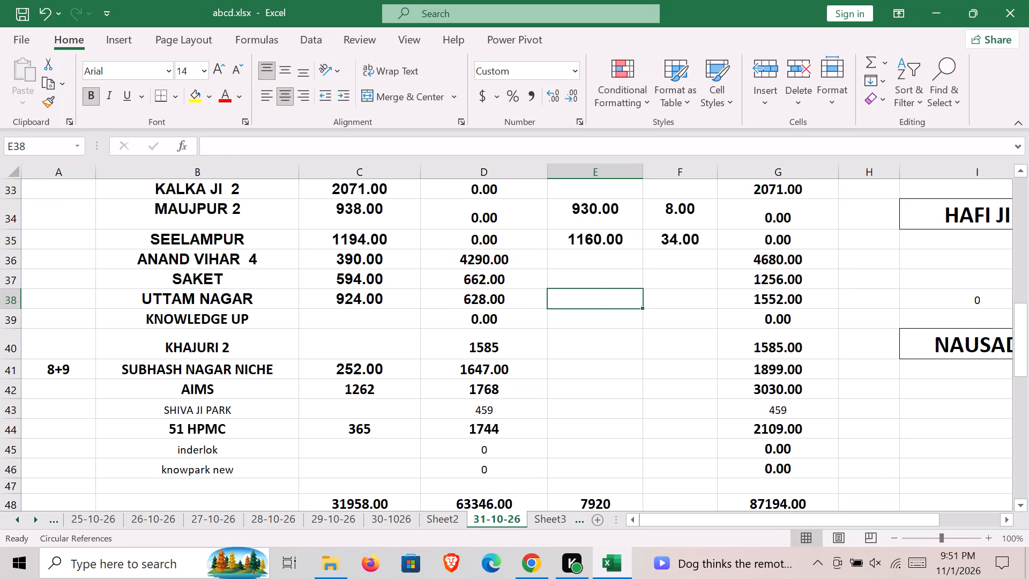
pyautogui.write('900')
pyautogui.press('Right')
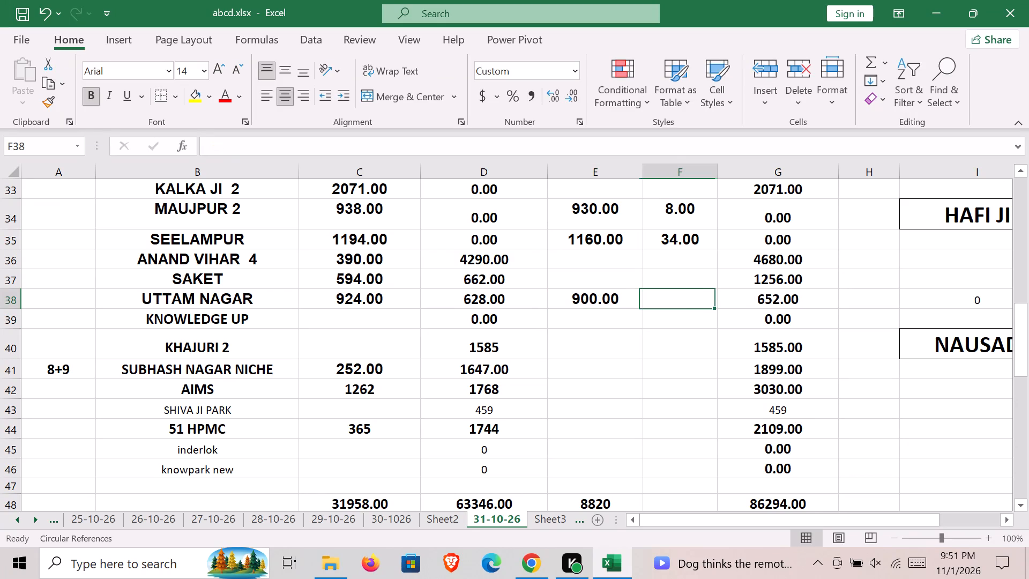
pyautogui.write('24')
pyautogui.press('Up')
# Enter a Credit Amount of 1550 and an R/O of 42 for the SUBHASH NAGAR ANDER outlet and save the workbook.
pyautogui.press('Up')
pyautogui.press('Left')
pyautogui.press('Up')
pyautogui.press('Up')
pyautogui.press('Up')
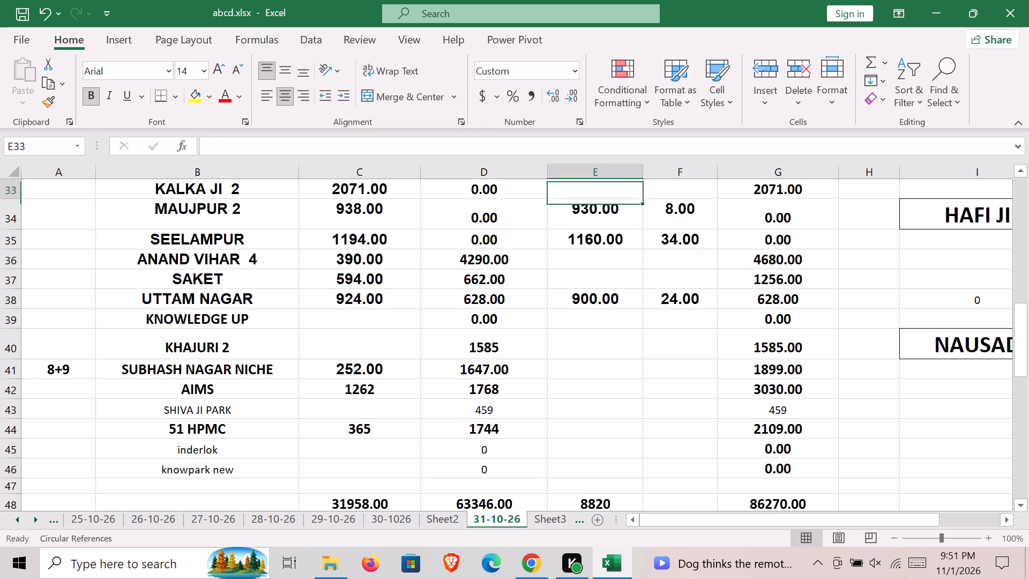
pyautogui.press('Up')
pyautogui.press('Up')
pyautogui.press('Up')
pyautogui.press('Up')
pyautogui.press('Up')
pyautogui.press('Down')
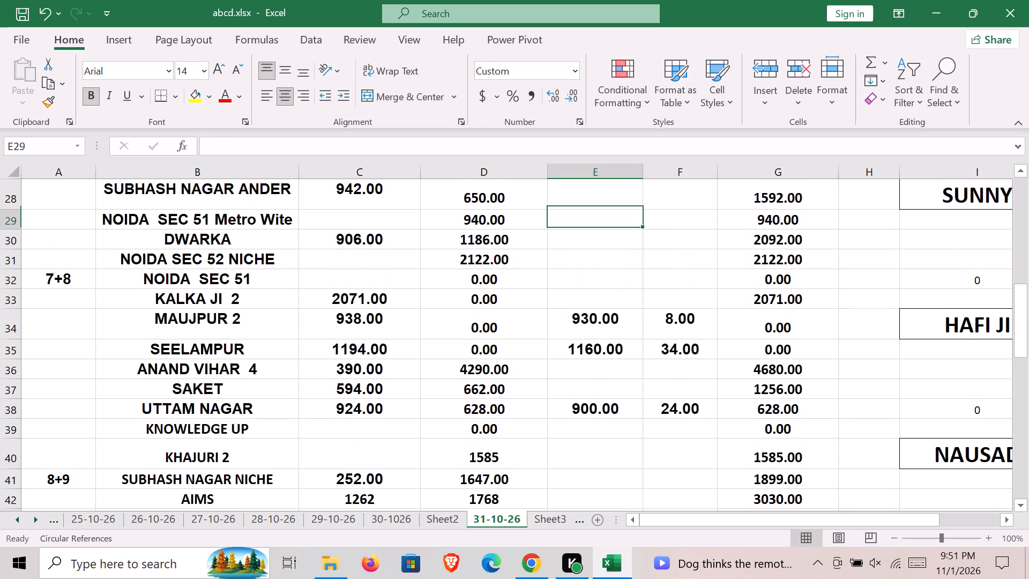
pyautogui.press('Up')
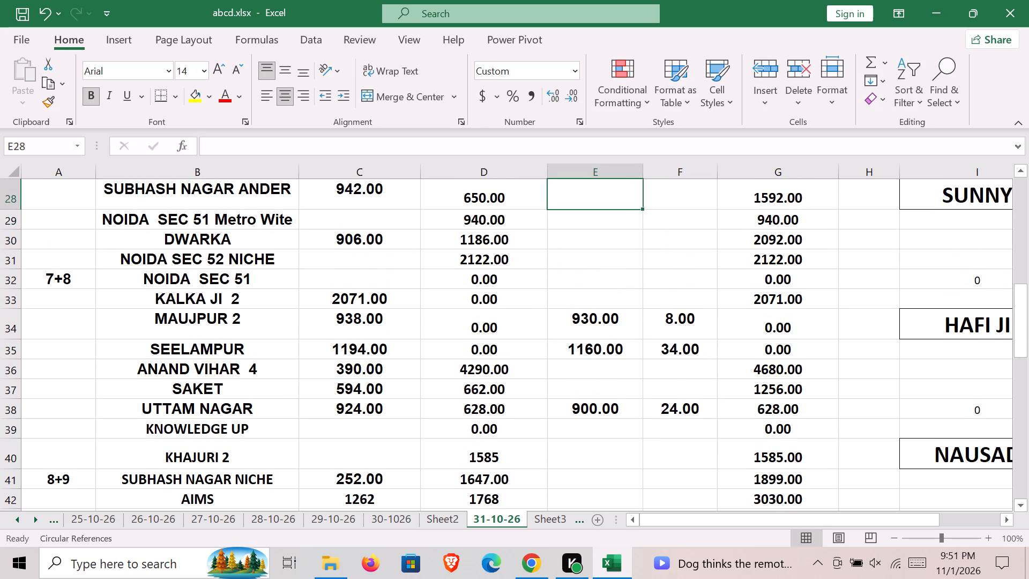
pyautogui.write('1550')
pyautogui.press('Right')
pyautogui.write('42')
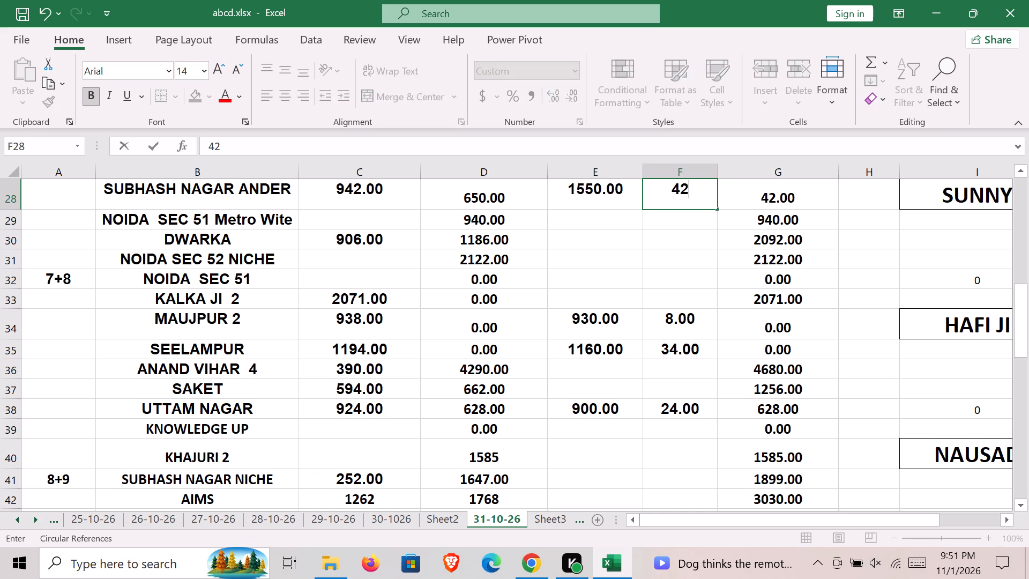
pyautogui.press('Up')
pyautogui.press('Left')
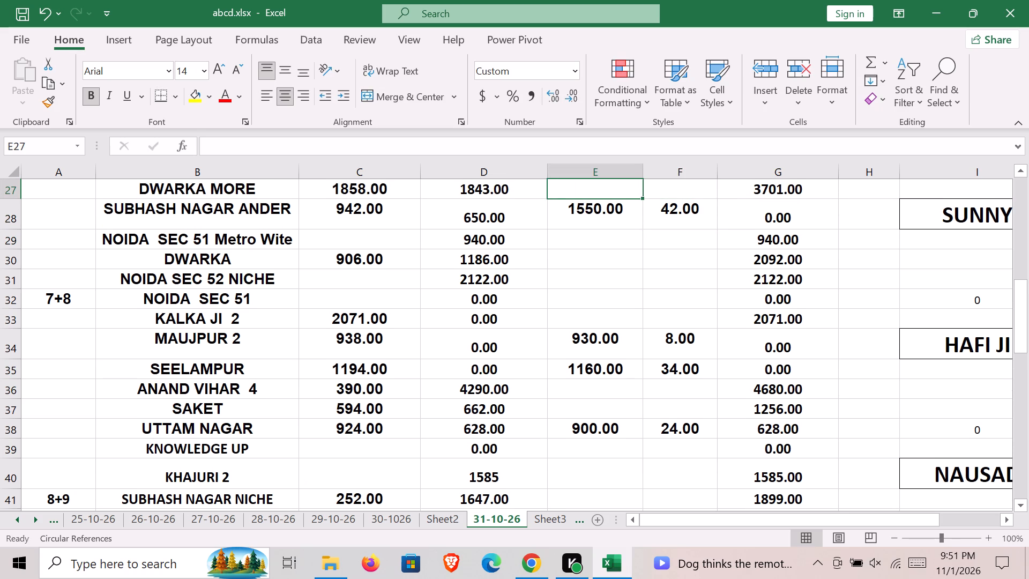
pyautogui.hotkey('ctrl', 's')
# Set the DADDU amount in the CONVINCE section below the outlet list to 5230 and save the workbook.
pyautogui.press('Right')
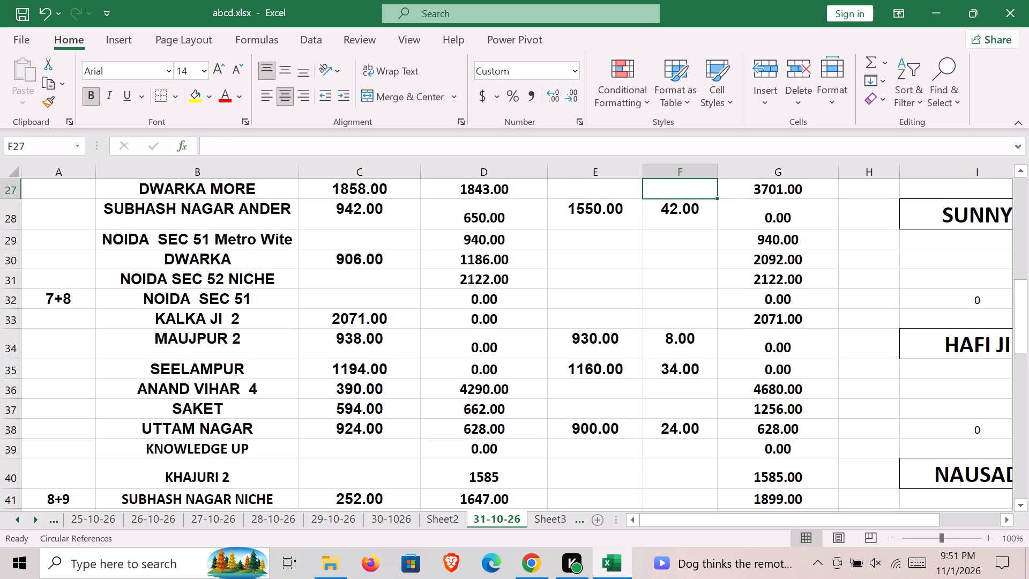
pyautogui.press('Down')
pyautogui.press('Down')
pyautogui.press('Down')
pyautogui.press('Down')
pyautogui.press('Down')
pyautogui.press('Down')
pyautogui.press('Down')
pyautogui.press('Down')
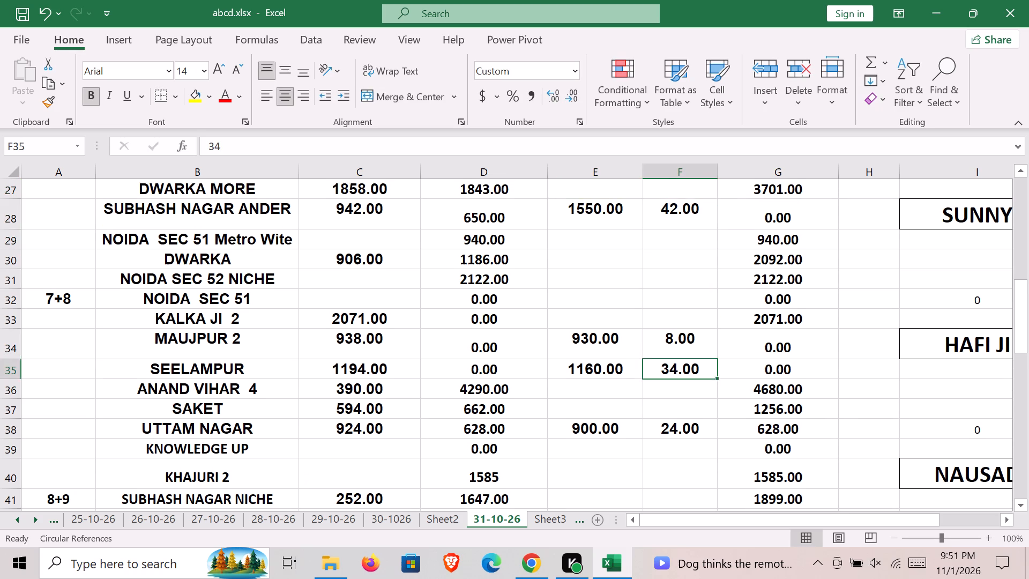
pyautogui.press('Down')
pyautogui.press('Down')
pyautogui.press('Down')
pyautogui.press('Down')
pyautogui.press('Down')
pyautogui.press('Down')
pyautogui.press('Down')
pyautogui.press('Down')
pyautogui.press('Down')
pyautogui.press('Down')
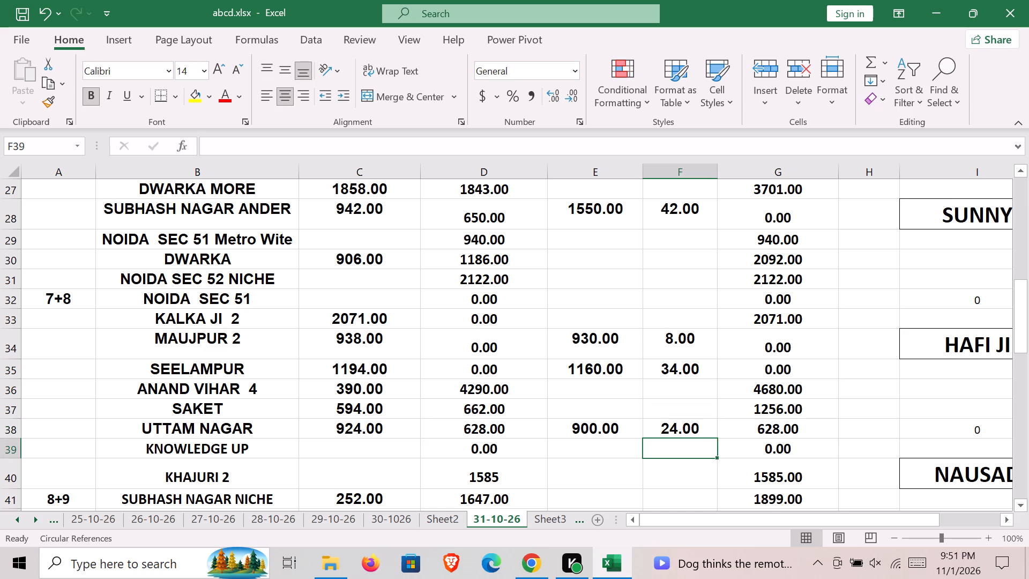
pyautogui.press('Right')
pyautogui.press('Right')
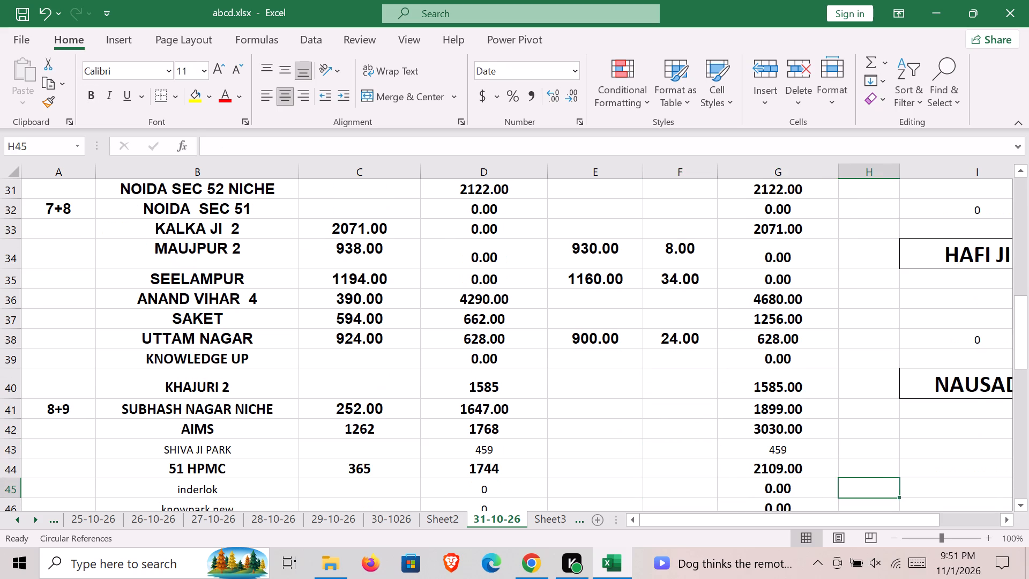
pyautogui.press('Right')
pyautogui.press('Right')
pyautogui.press('Left')
pyautogui.press('Down')
pyautogui.press('Down')
pyautogui.press('Down')
pyautogui.press('Down')
pyautogui.press('Down')
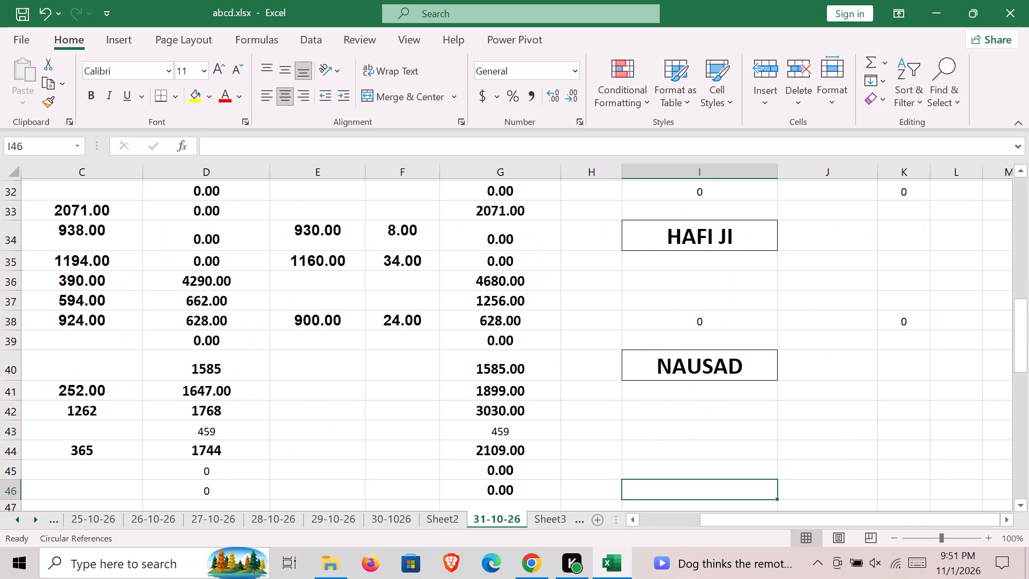
pyautogui.press('Down')
pyautogui.press('Down')
pyautogui.press('Down')
pyautogui.press('Down')
pyautogui.press('Down')
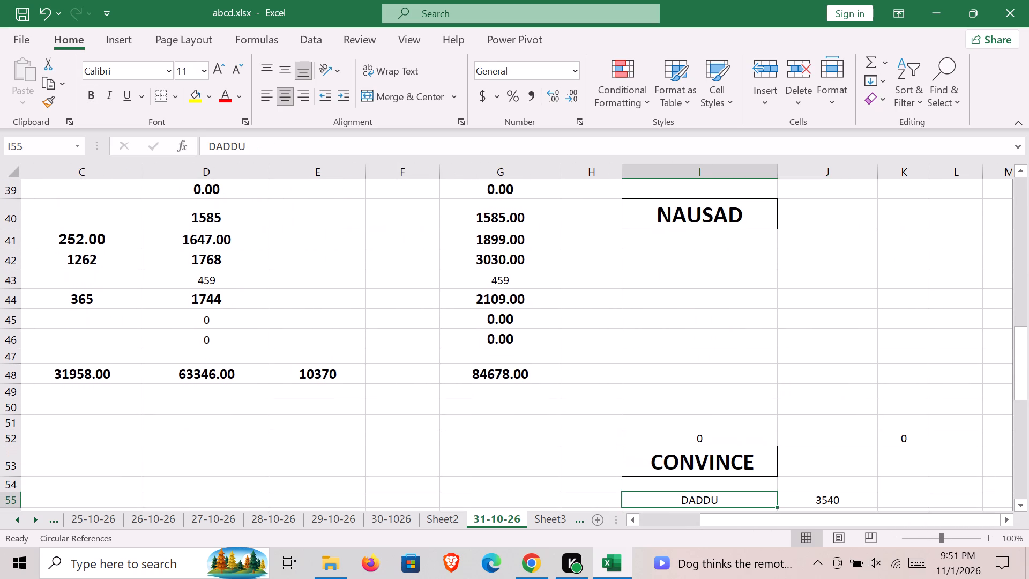
pyautogui.press('Right')
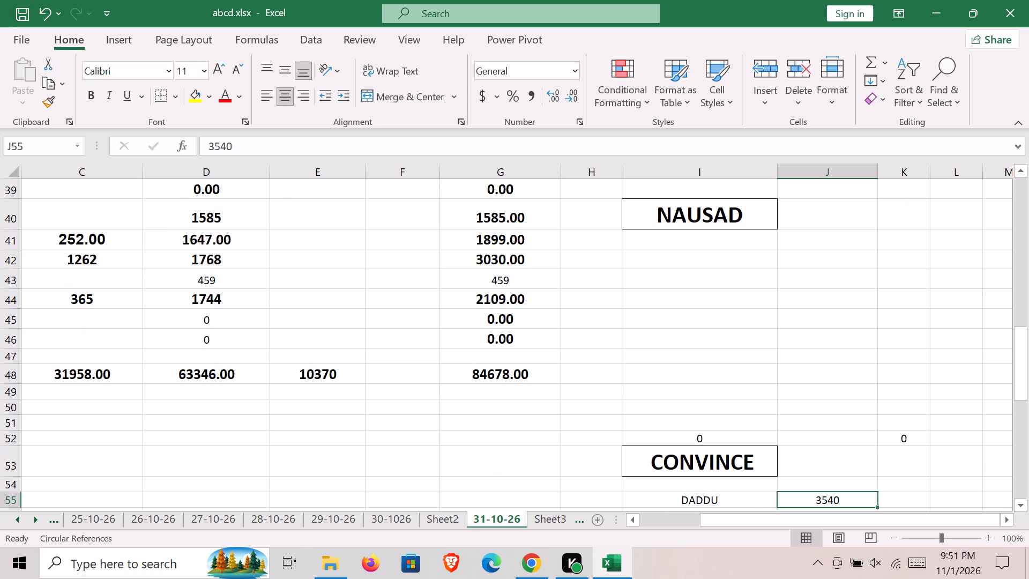
pyautogui.press('Down')
pyautogui.press('Up')
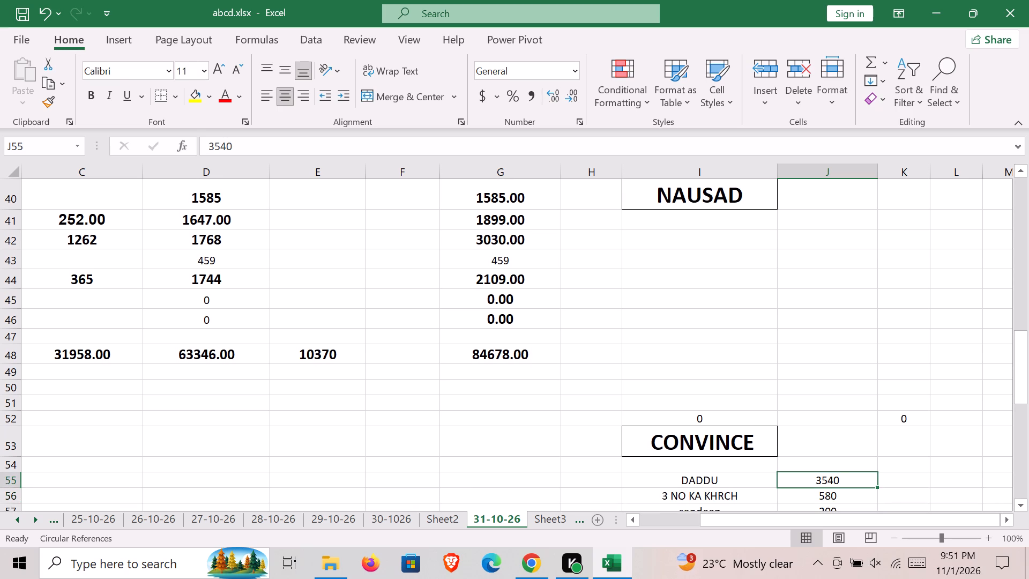
pyautogui.write('56')
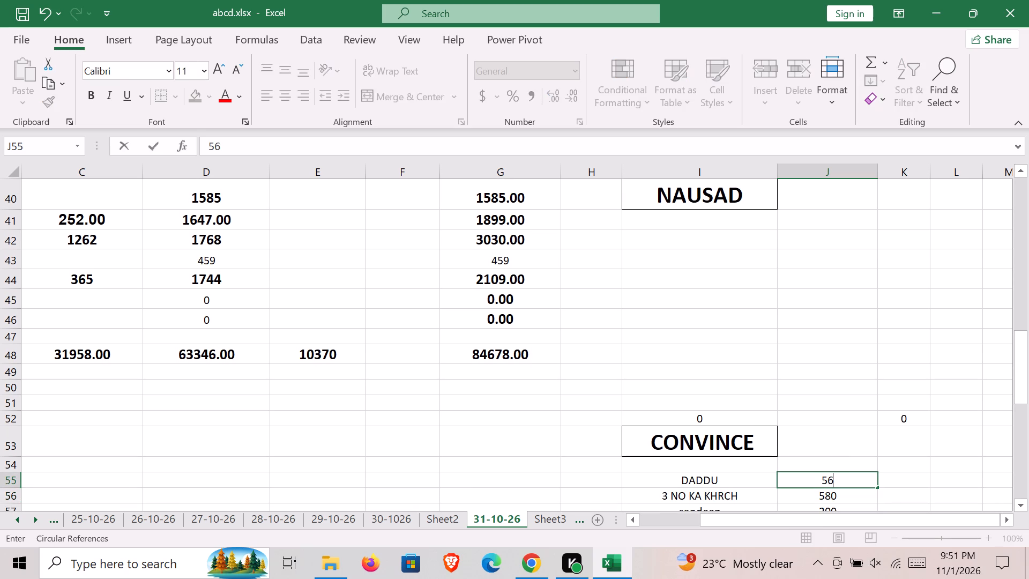
pyautogui.press('BackSpace')
pyautogui.write('230')
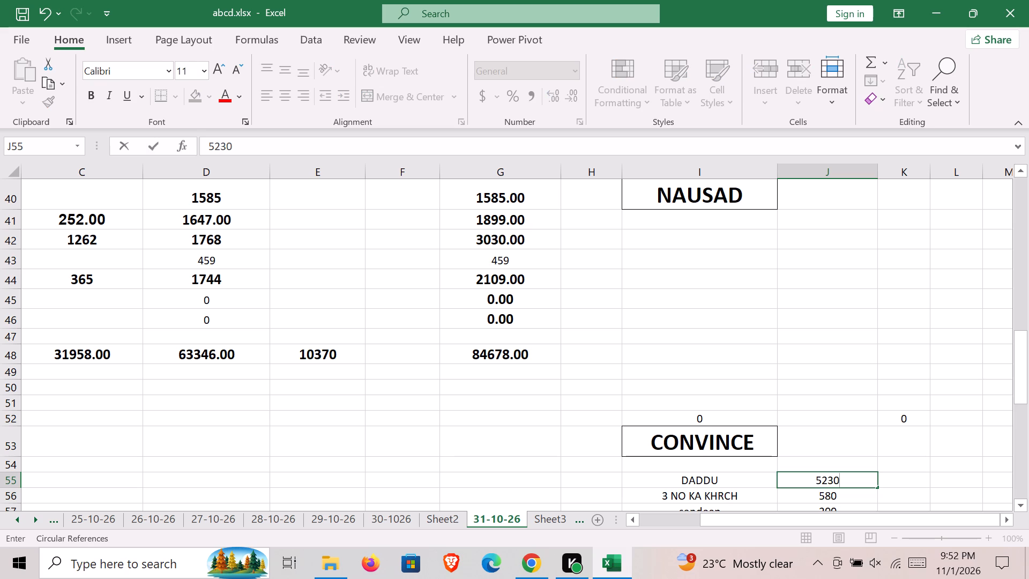
pyautogui.hotkey('ctrl', 's')
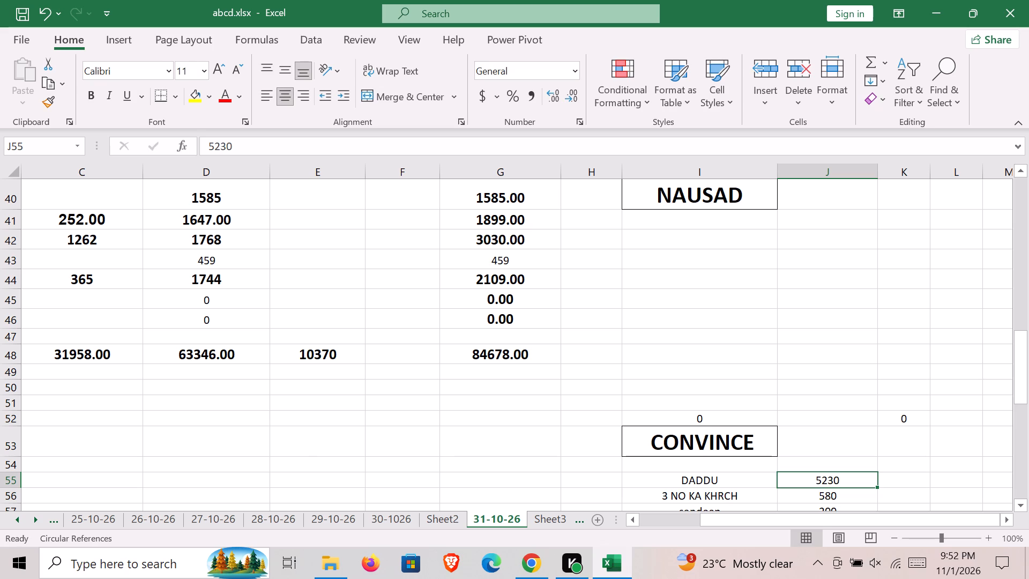
pyautogui.press('Up')
pyautogui.press('Down')
pyautogui.hotkey('ctrl', 's')
# Set the noida auto amount in the CONVINCE section to 1820 and save the workbook.
pyautogui.press('Down')
pyautogui.press('Down')
pyautogui.press('Up')
pyautogui.press('Down')
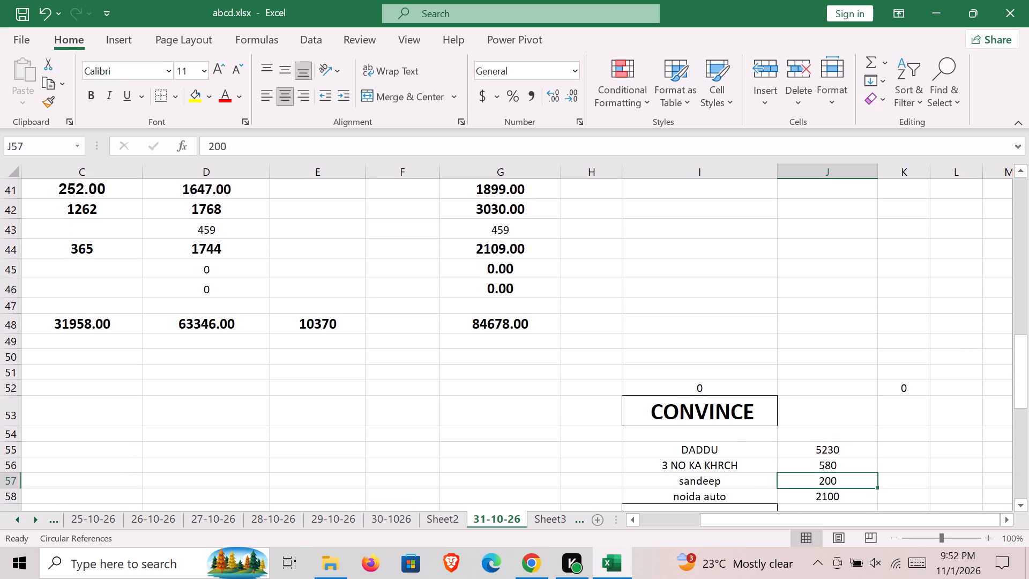
pyautogui.press('Down')
pyautogui.press('Up')
pyautogui.press('Up')
pyautogui.press('Down')
pyautogui.press('Left')
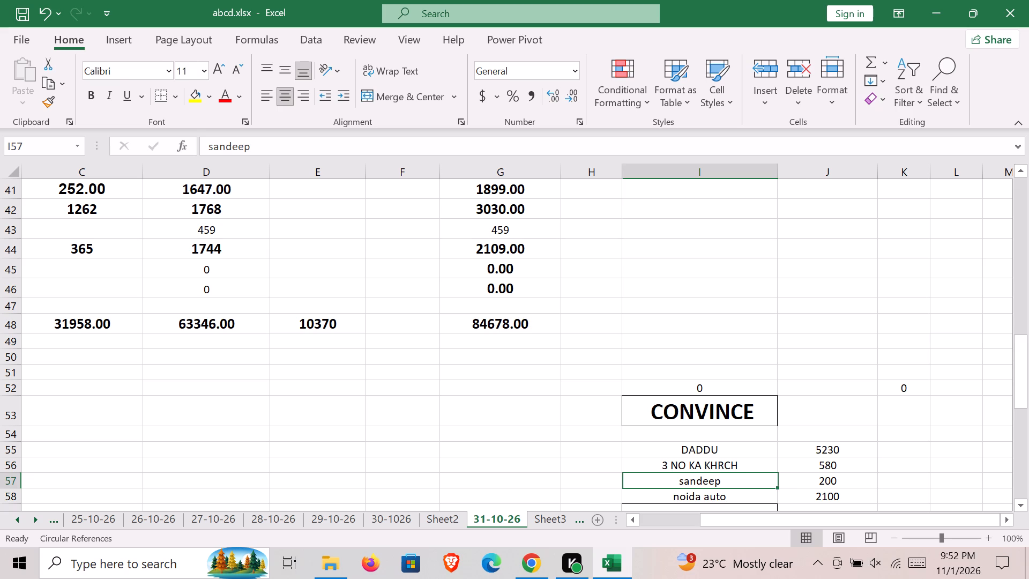
pyautogui.press('Right')
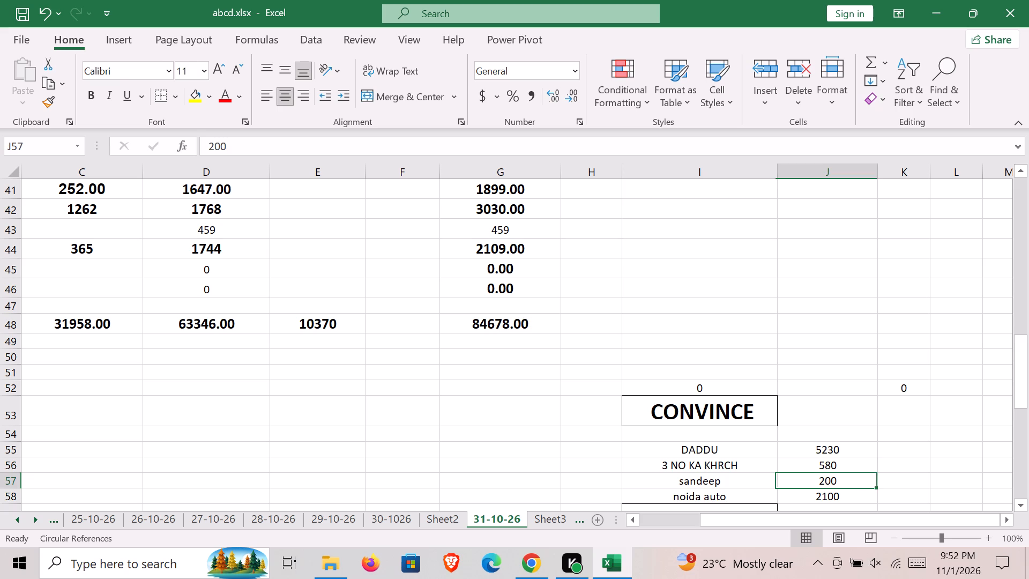
pyautogui.press('Down')
pyautogui.write('185')
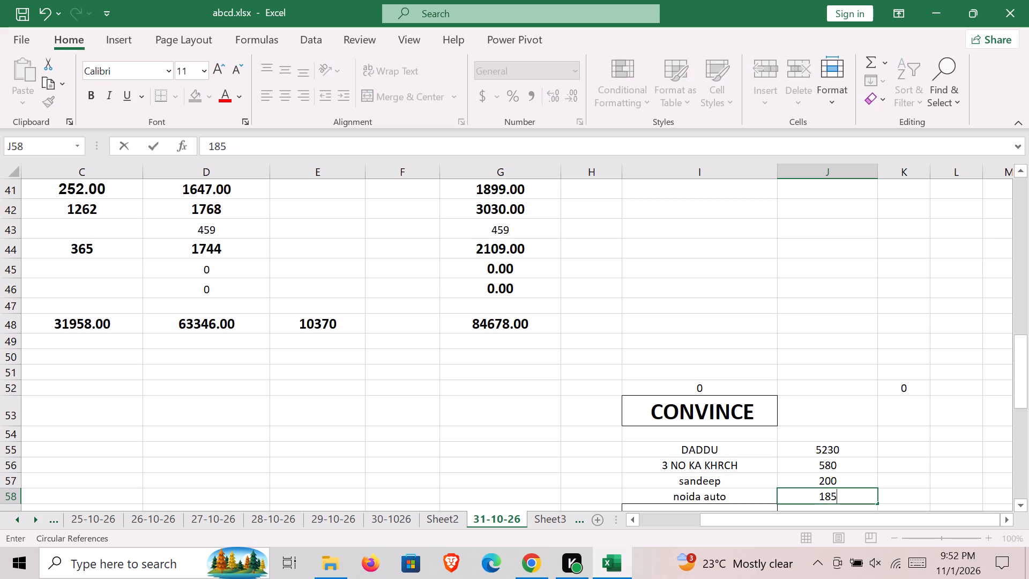
pyautogui.press('BackSpace')
pyautogui.write('20')
pyautogui.hotkey('ctrl', 's')
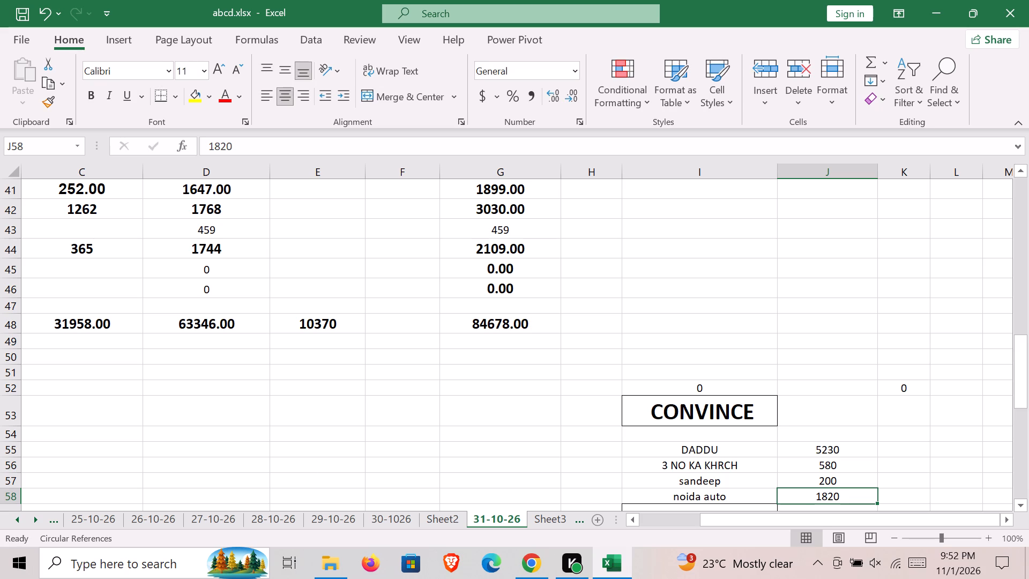
# Clear the sandeep entry from the CONVINCE section, removing both its label and its amount.
pyautogui.press('Up')
pyautogui.press('Left')
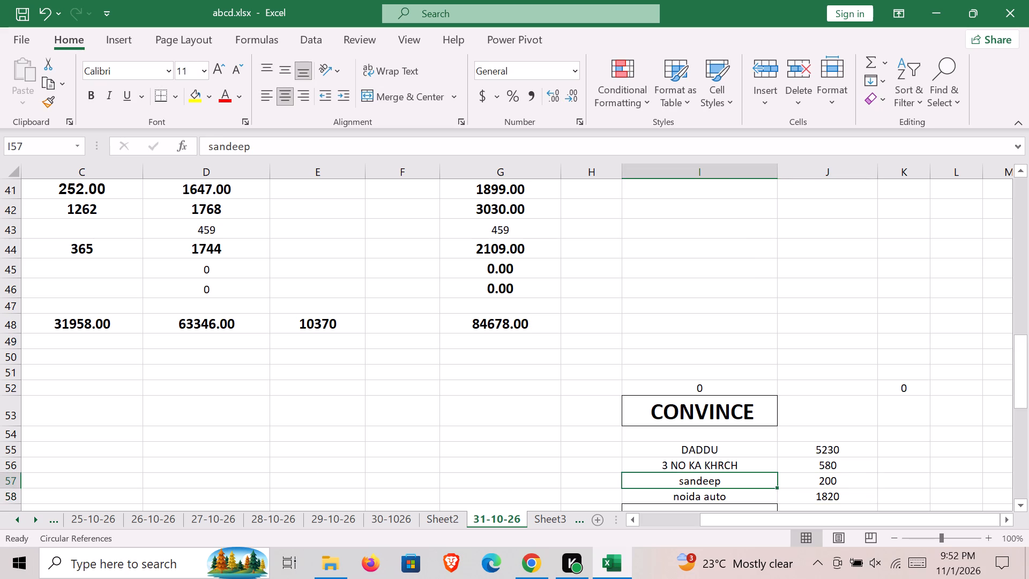
pyautogui.press('Right')
pyautogui.press('Left')
pyautogui.press('Delete')
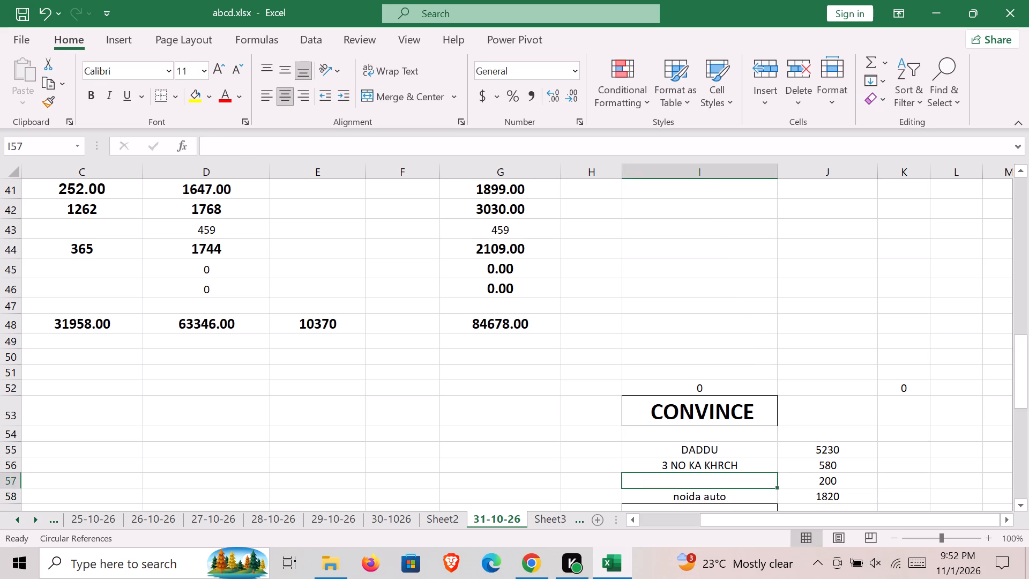
pyautogui.press('Right')
pyautogui.press('Delete')
# Enter a Credit Amount of 2070 and an R/O of 1 for the KALKA JI 2 outlet.
pyautogui.press('Up')
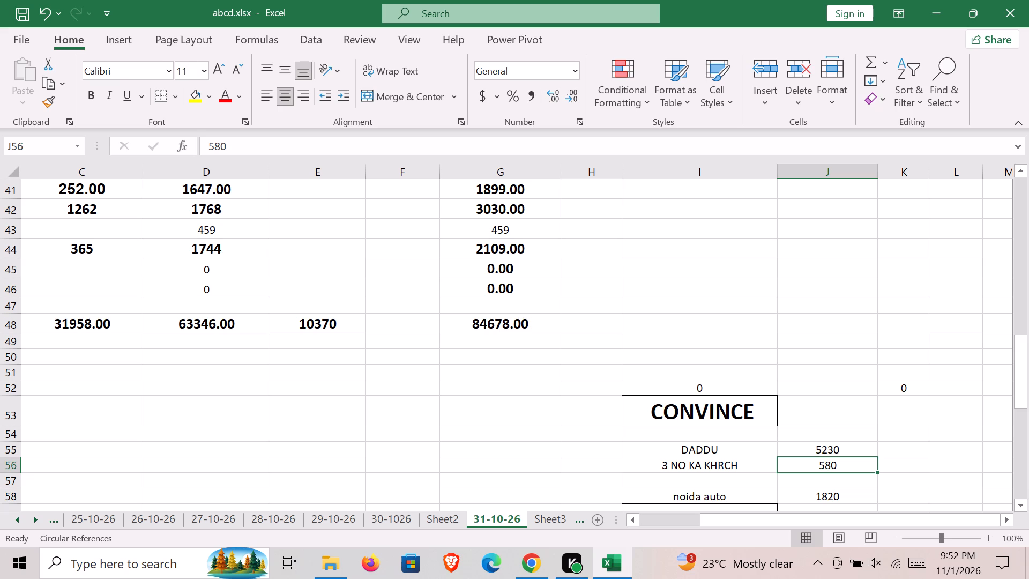
pyautogui.press('Left')
pyautogui.press('Left')
pyautogui.press('Left')
pyautogui.press('Left')
pyautogui.press('Left')
pyautogui.press('Left')
pyautogui.press('Left')
pyautogui.press('Left')
pyautogui.press('Left')
pyautogui.press('Left')
pyautogui.press('Left')
pyautogui.press('Left')
pyautogui.press('Left')
pyautogui.press('Left')
pyautogui.press('Left')
pyautogui.press('Left')
pyautogui.press('Left')
pyautogui.press('Right')
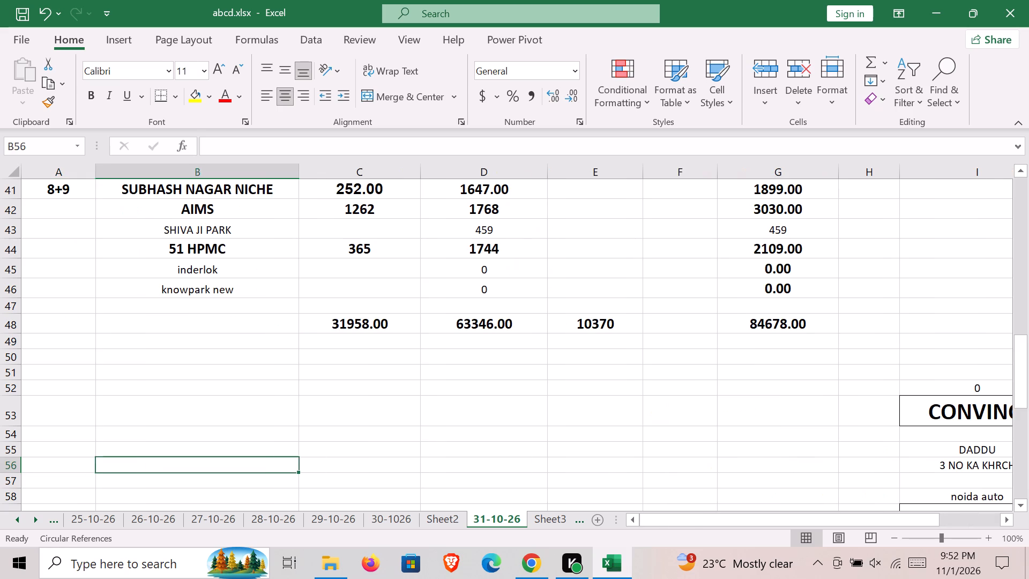
pyautogui.press('Right')
pyautogui.press('Right')
pyautogui.press('Right')
pyautogui.press('Up')
pyautogui.press('Up')
pyautogui.press('Up')
pyautogui.press('Up')
pyautogui.press('Up')
pyautogui.press('Up')
pyautogui.press('Up')
pyautogui.press('Up')
pyautogui.press('Up')
pyautogui.press('Up')
pyautogui.press('Up')
pyautogui.press('Up')
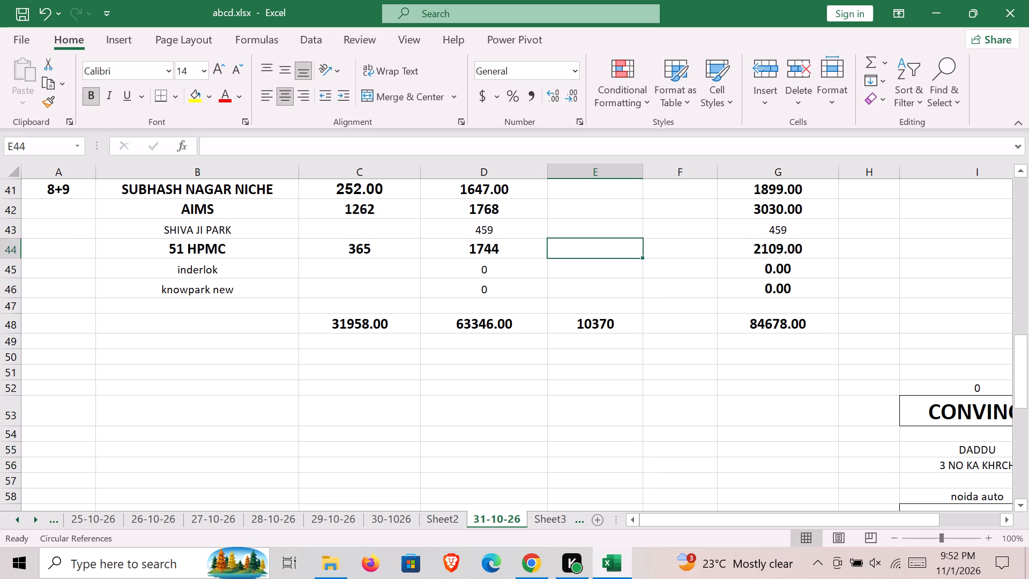
pyautogui.press('Up')
pyautogui.press('Up')
pyautogui.press('Up')
pyautogui.press('Up')
pyautogui.press('Up')
pyautogui.press('Up')
pyautogui.press('Up')
pyautogui.press('Up')
pyautogui.press('Up')
pyautogui.press('Up')
pyautogui.press('Up')
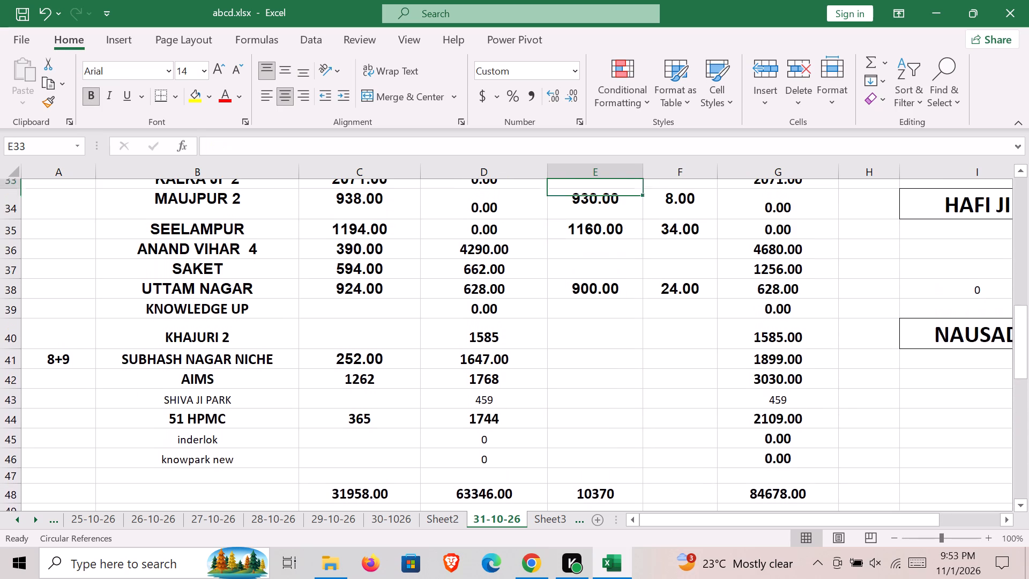
pyautogui.press('Up')
pyautogui.press('Up')
pyautogui.press('Down')
pyautogui.press('Down')
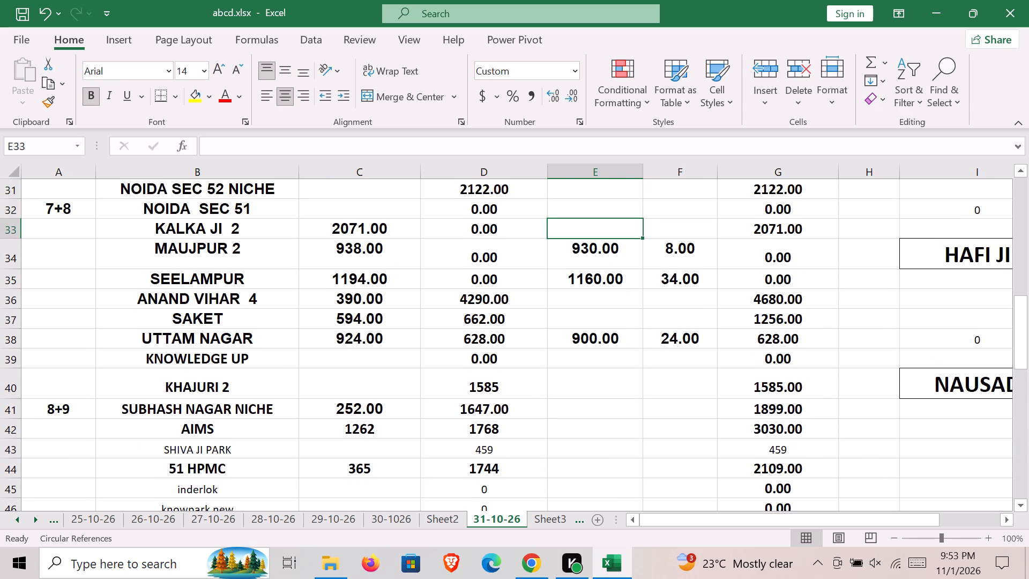
pyautogui.press('1')
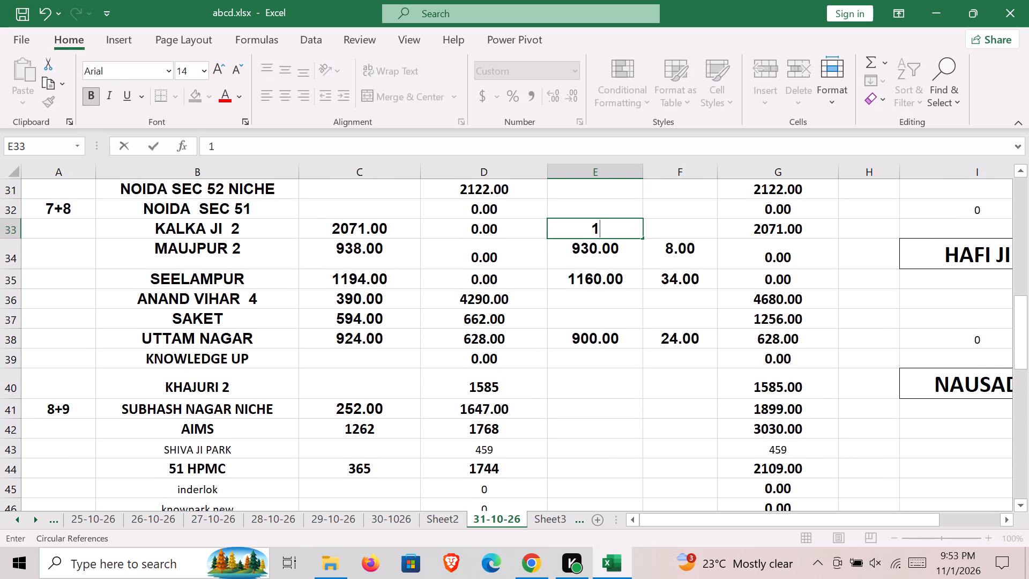
pyautogui.press('BackSpace')
pyautogui.write('2070')
pyautogui.press('Right')
pyautogui.press('1')
pyautogui.press('Up')
# Enter a Credit Amount of 1750 and an R/O of 88 for the AZADPUR outlet and save the workbook.
pyautogui.press('Left')
pyautogui.press('Up')
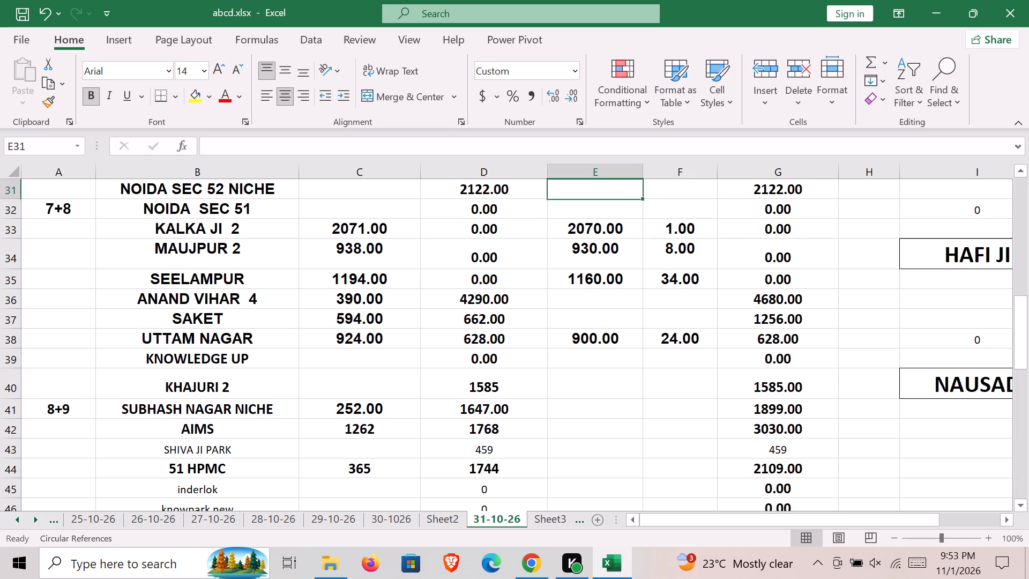
pyautogui.press('Up')
pyautogui.press('Up')
pyautogui.press('Up')
pyautogui.press('Up')
pyautogui.press('Up')
pyautogui.press('Up')
pyautogui.press('Up')
pyautogui.press('Up')
pyautogui.press('Down')
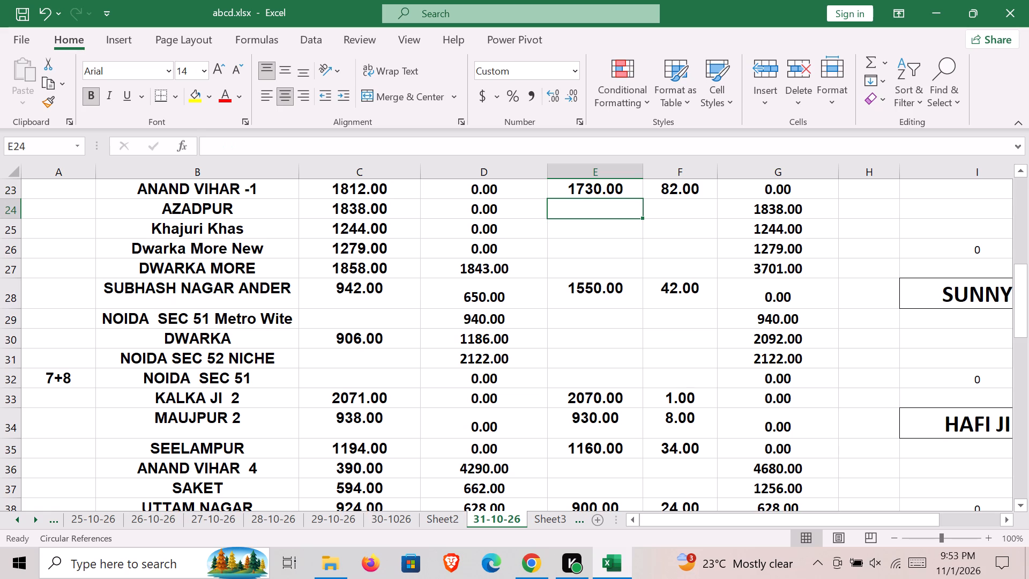
pyautogui.write('1750')
pyautogui.press('Right')
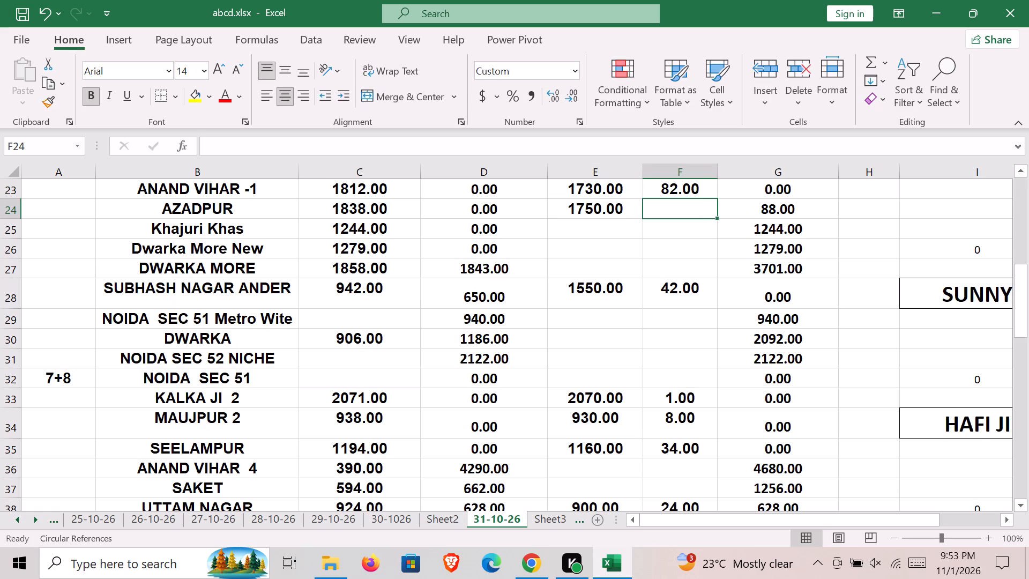
pyautogui.write('88')
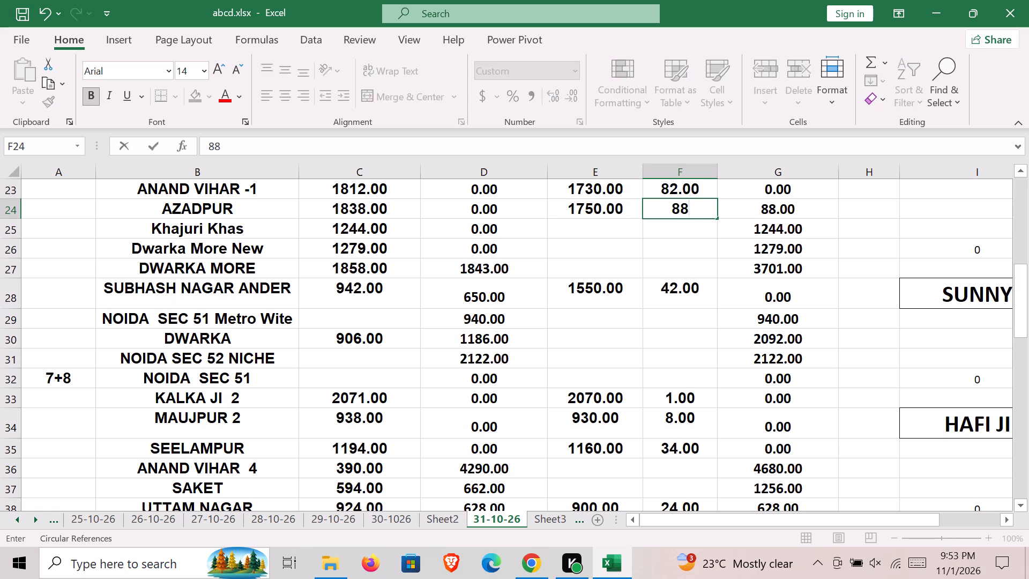
pyautogui.hotkey('ctrl', 's')
# Select the empty Credit Amount cell for the Dwarka More New outlet.
pyautogui.press('Down')
pyautogui.press('Left')
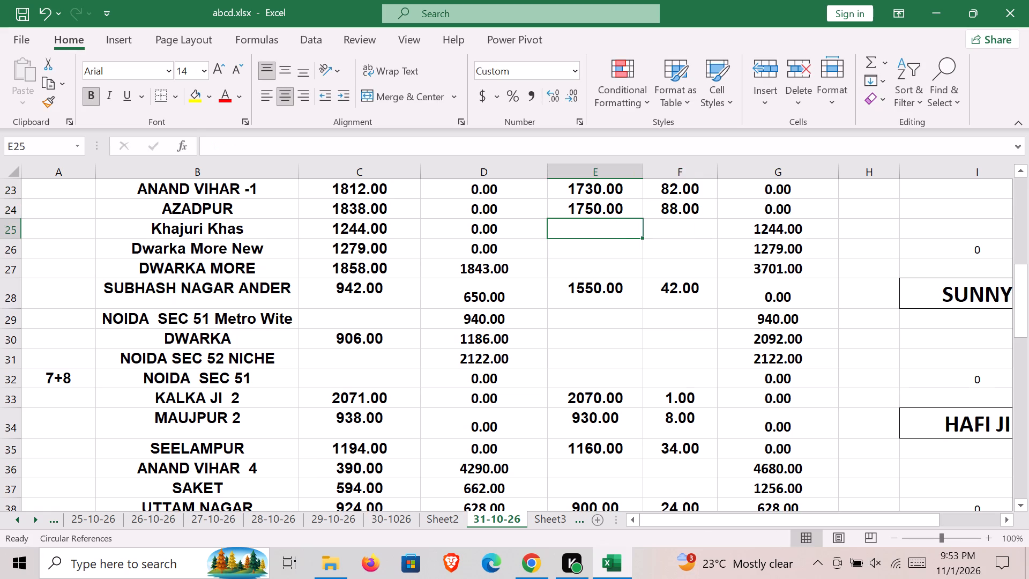
pyautogui.press('Down')
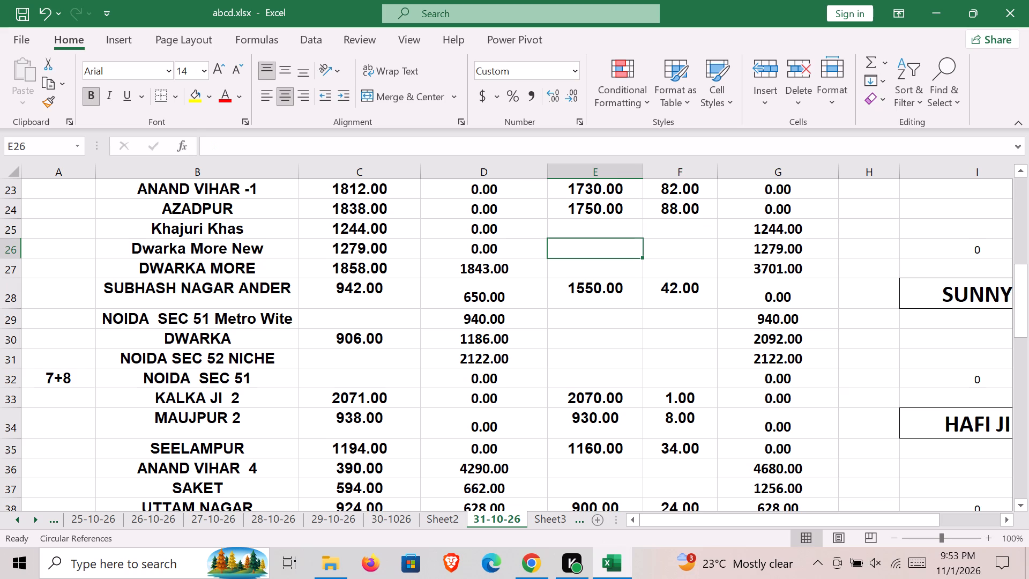
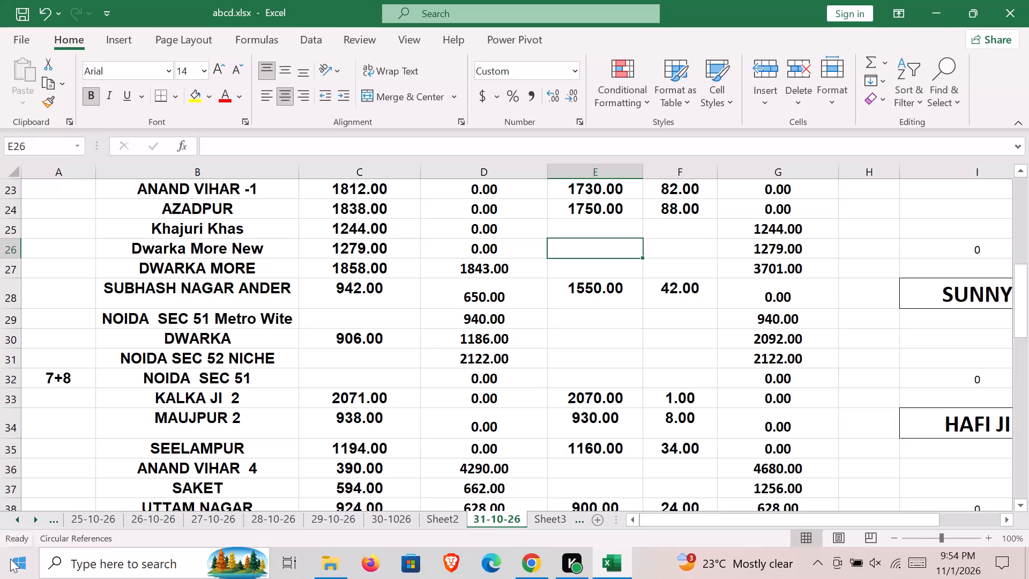
# Bring up the Windows Start list of installed apps.
pyautogui.click(10, 563)
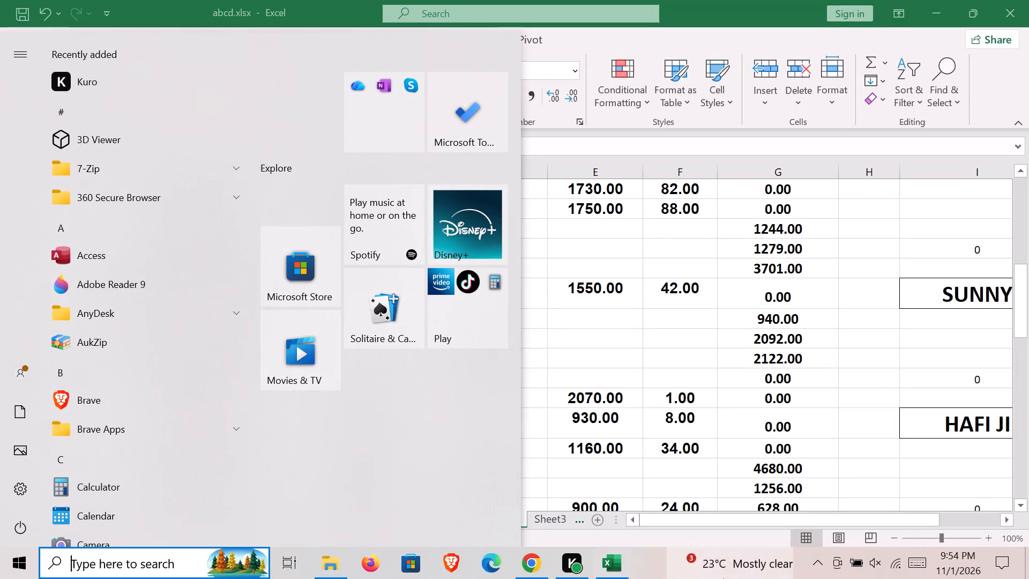